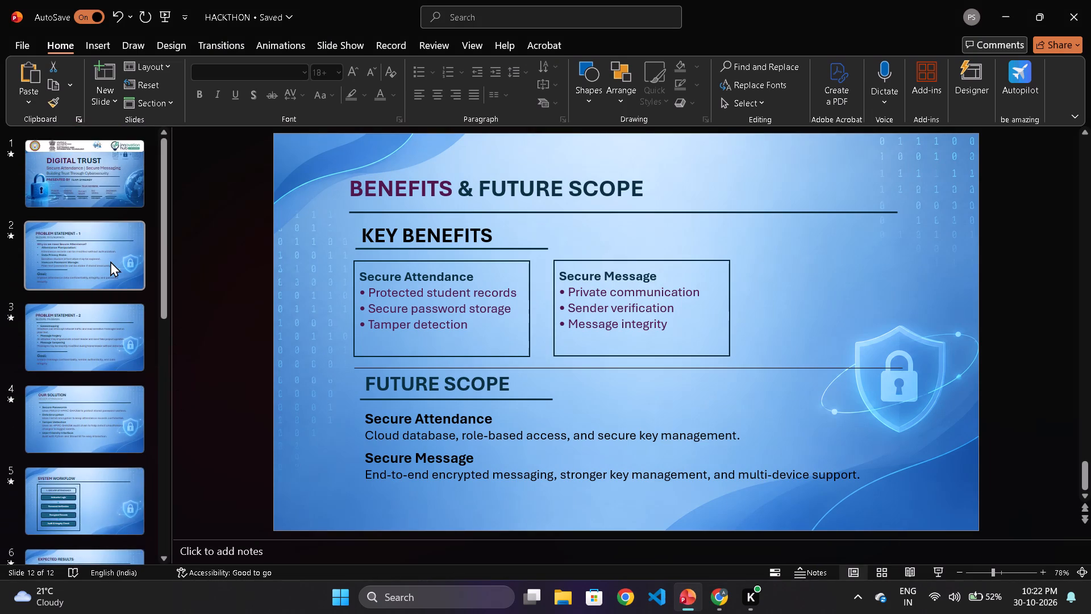
scroll(110, 261, "up", 8)
left_click(120, 189)
Add a new slide with the Blank layout after the BENEFITS & FUTURE SCOPE slide.
scroll(120, 189, "down", 14)
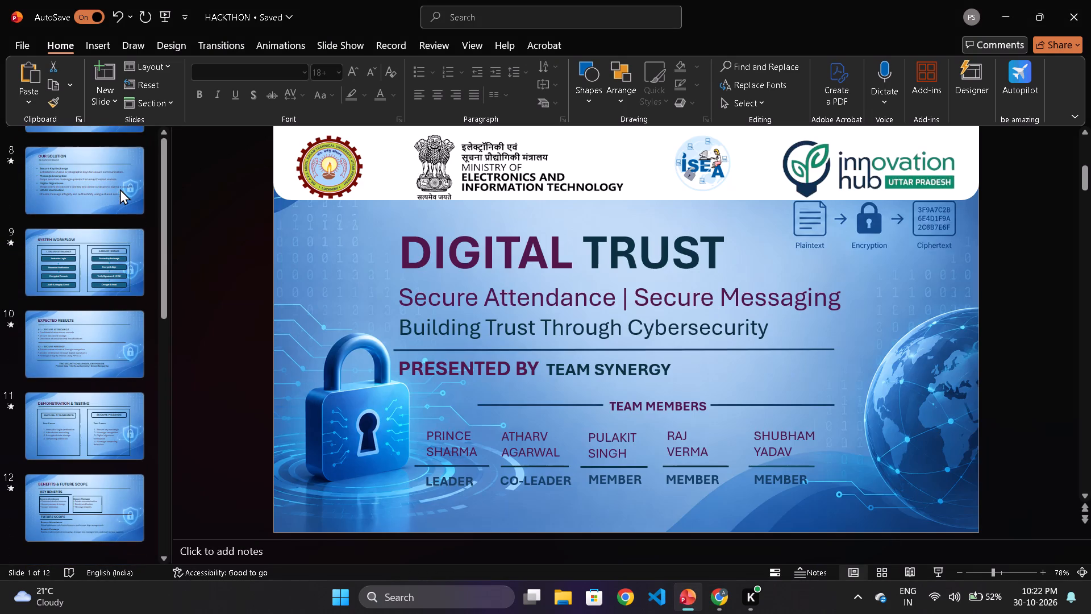
scroll(120, 189, "down", 3)
scroll(44, 552, "down", 1)
left_click(55, 500)
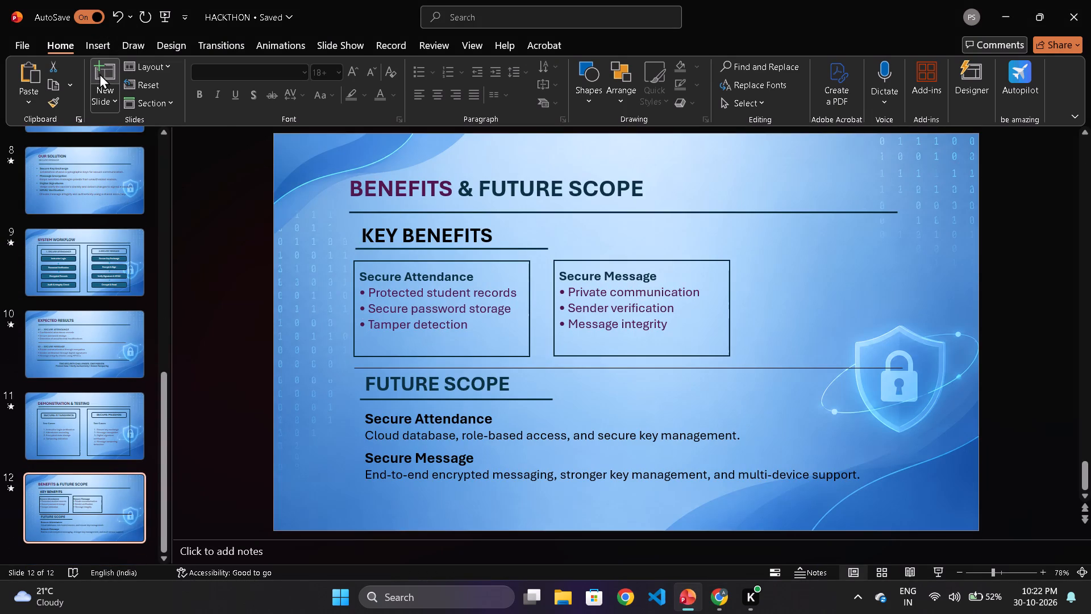
left_click(106, 92)
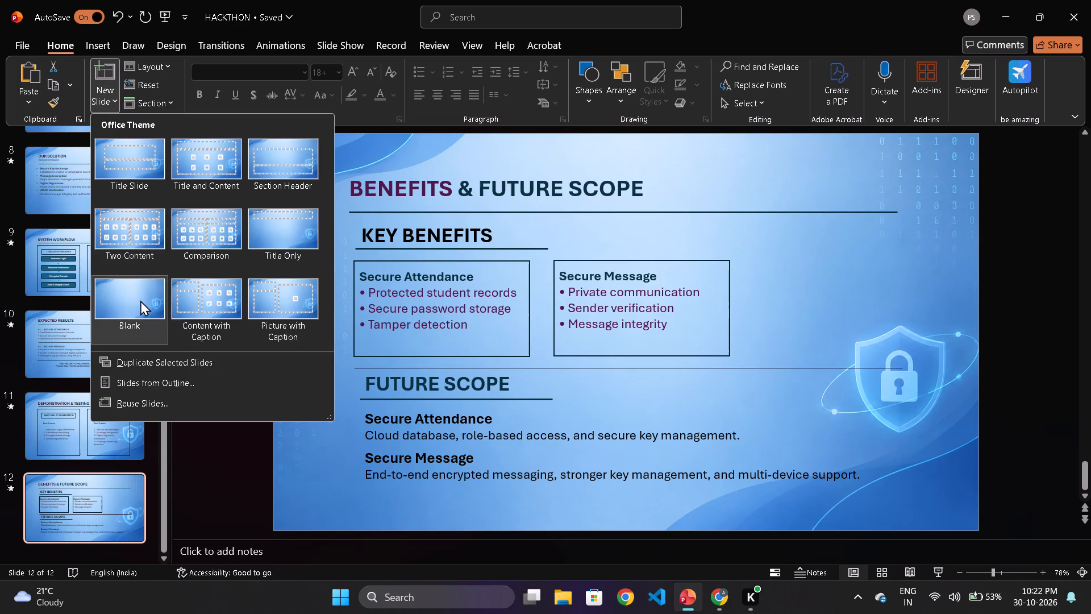
left_click(140, 300)
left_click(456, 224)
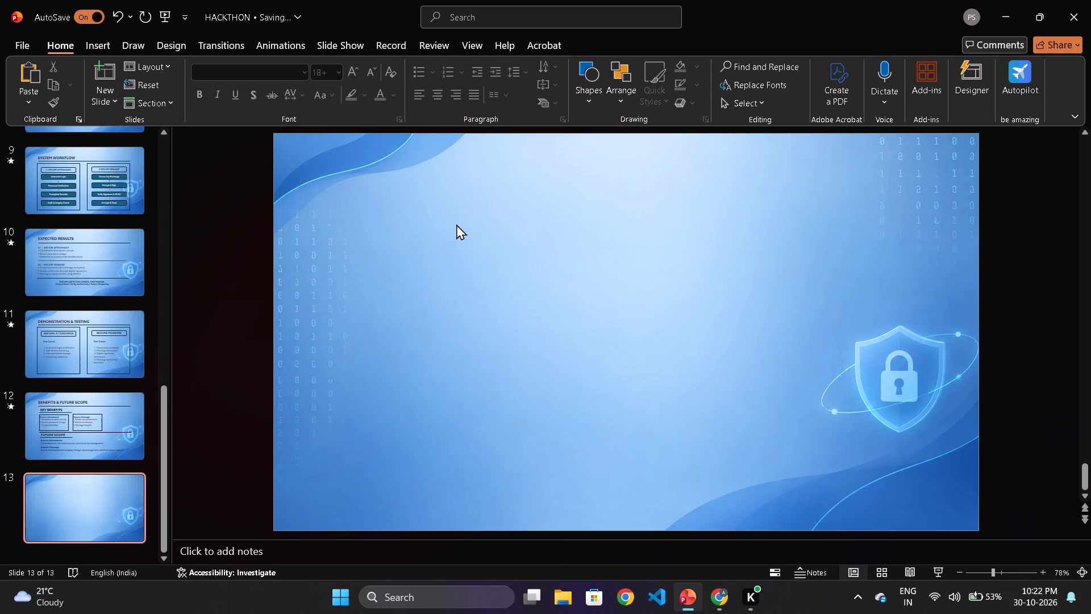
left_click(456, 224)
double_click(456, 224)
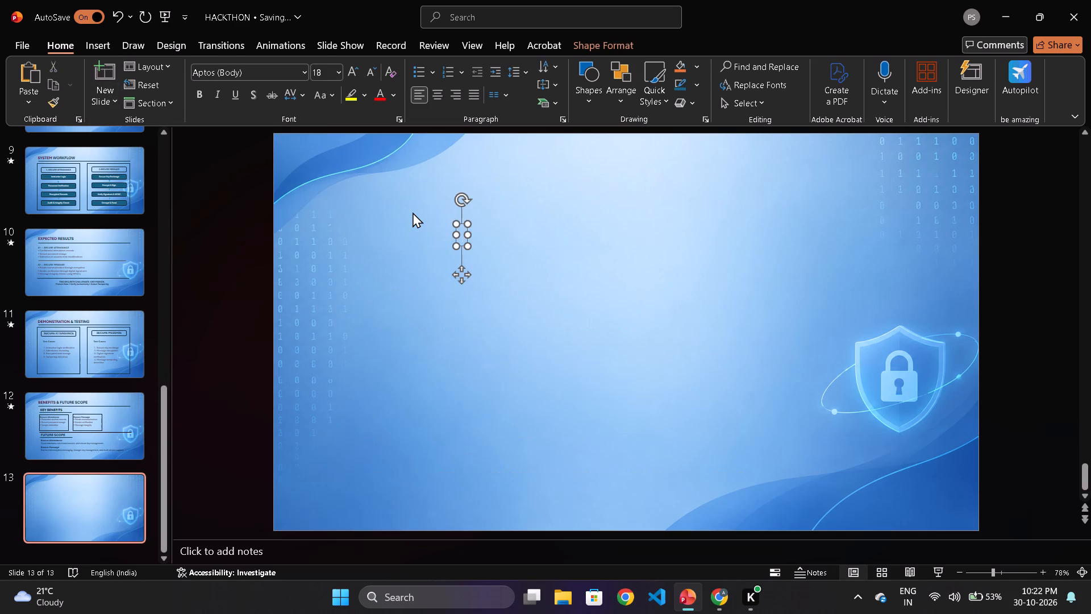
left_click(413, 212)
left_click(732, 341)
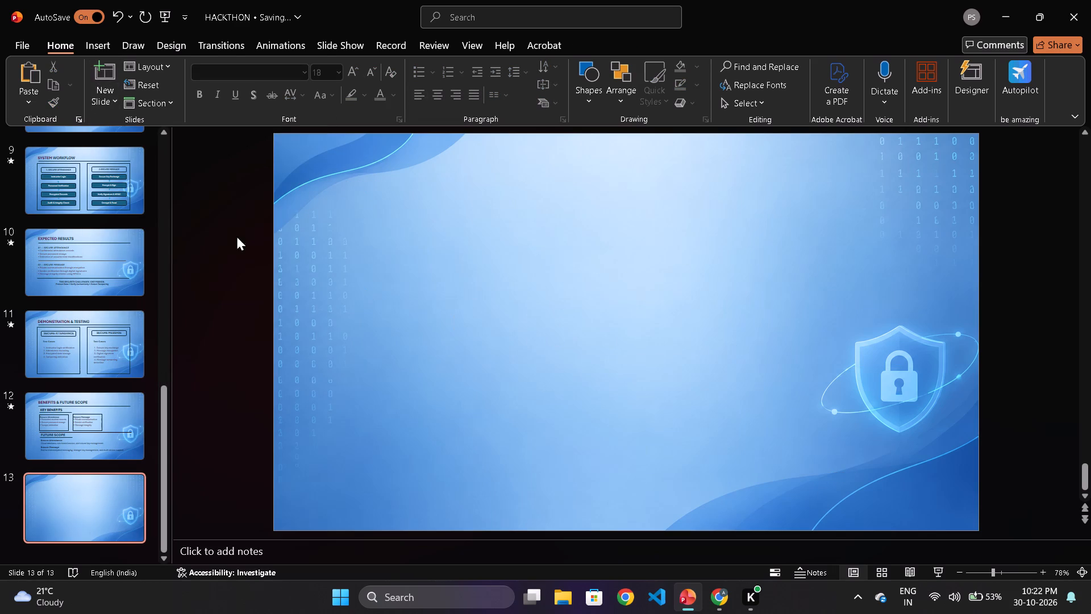
Insert the Crypto picture from the device's Desktop folder onto blank slide 13.
left_click(101, 45)
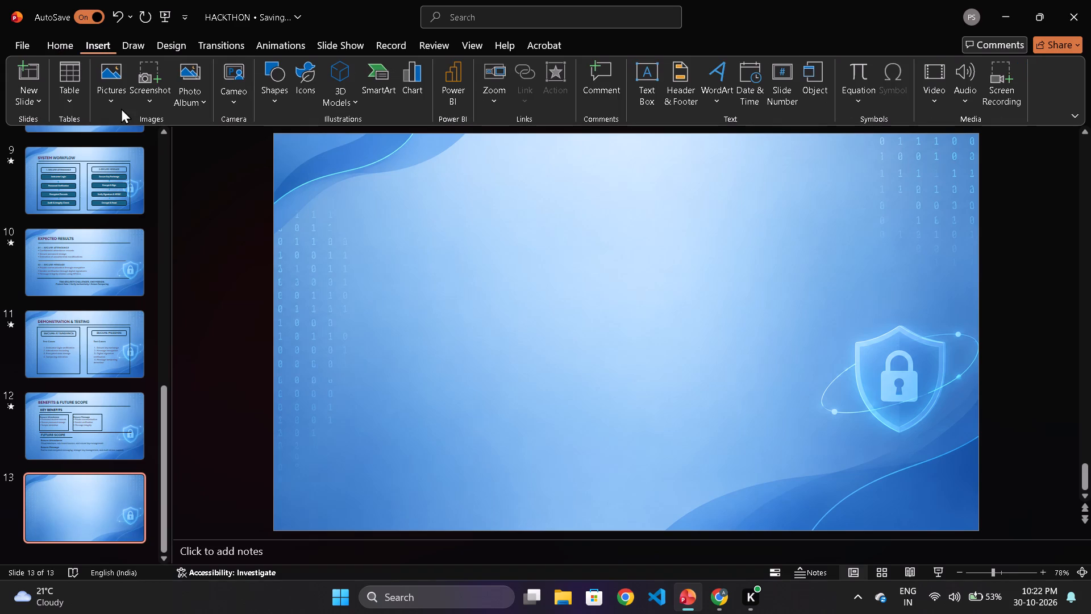
left_click(114, 90)
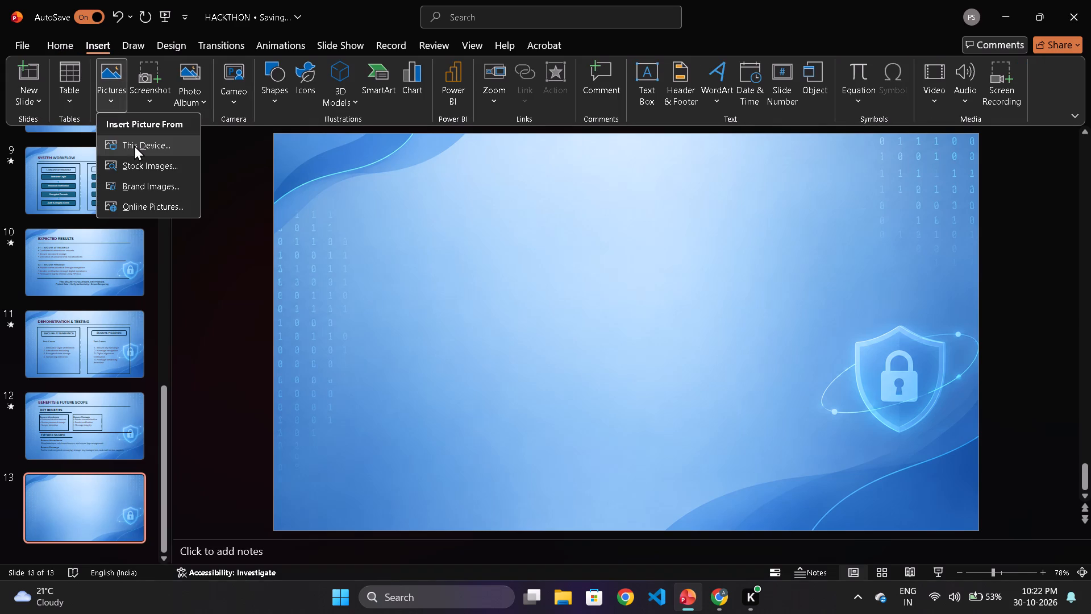
left_click(134, 145)
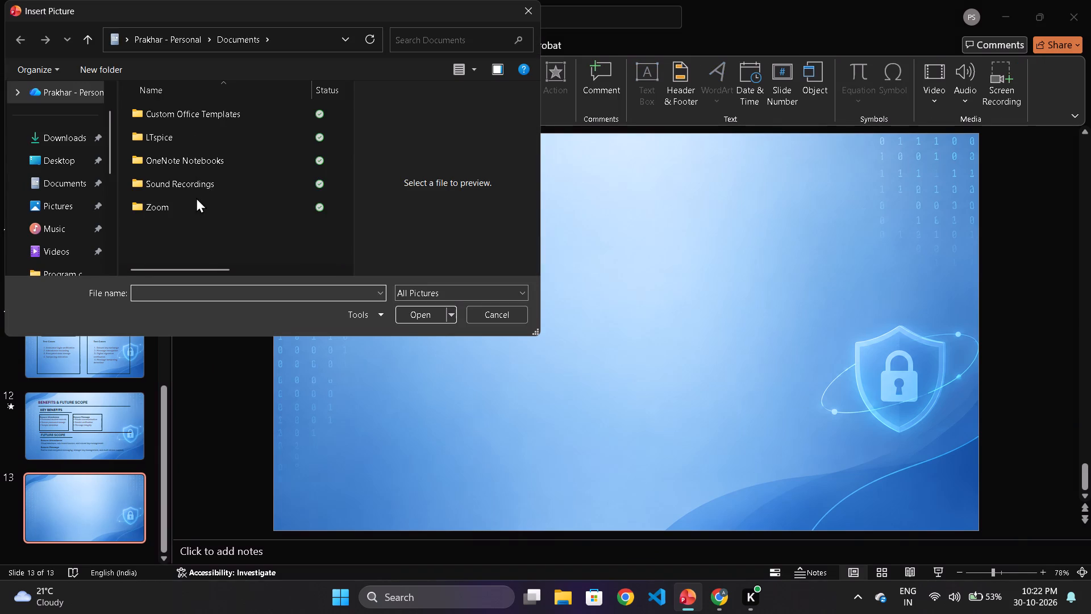
left_click(81, 165)
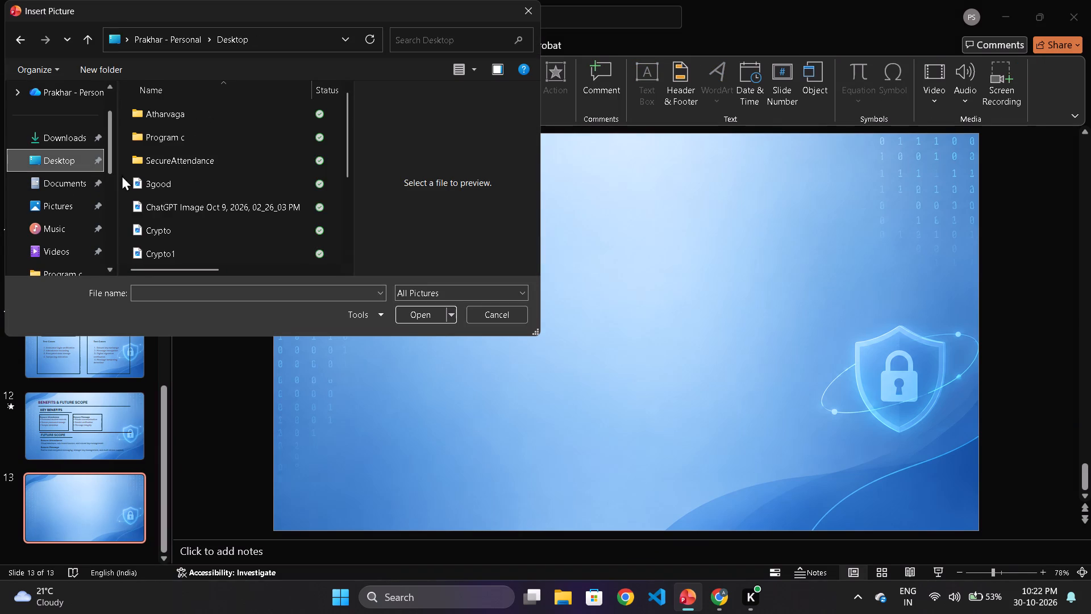
double_click(170, 221)
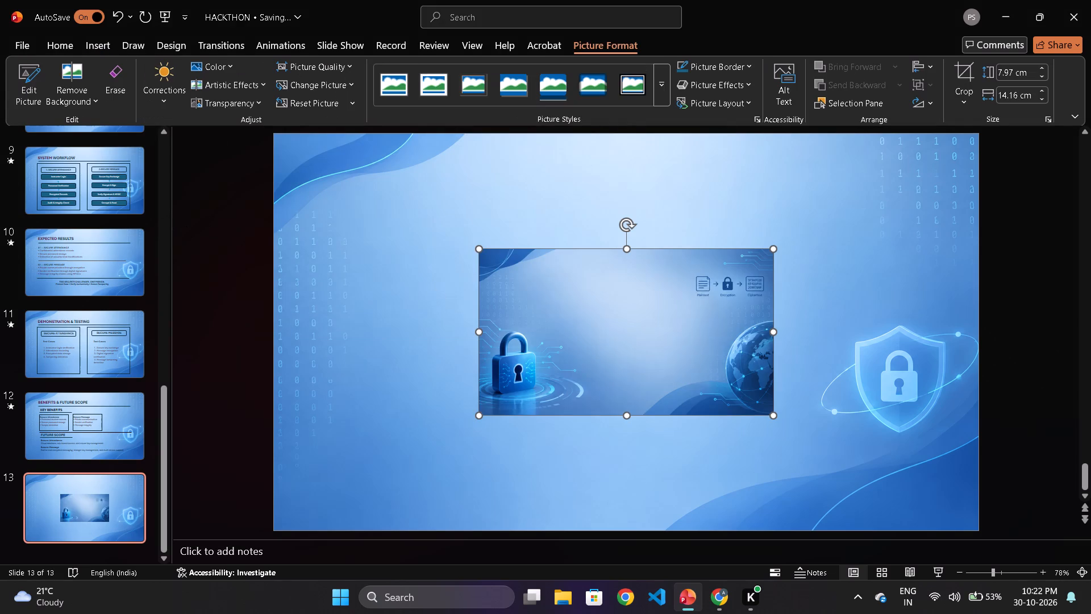
Enlarge the padlock-and-globe picture on slide 13 to 19.06 cm by 33.86 cm, covering the whole slide.
left_click_drag(771, 250, 905, 152)
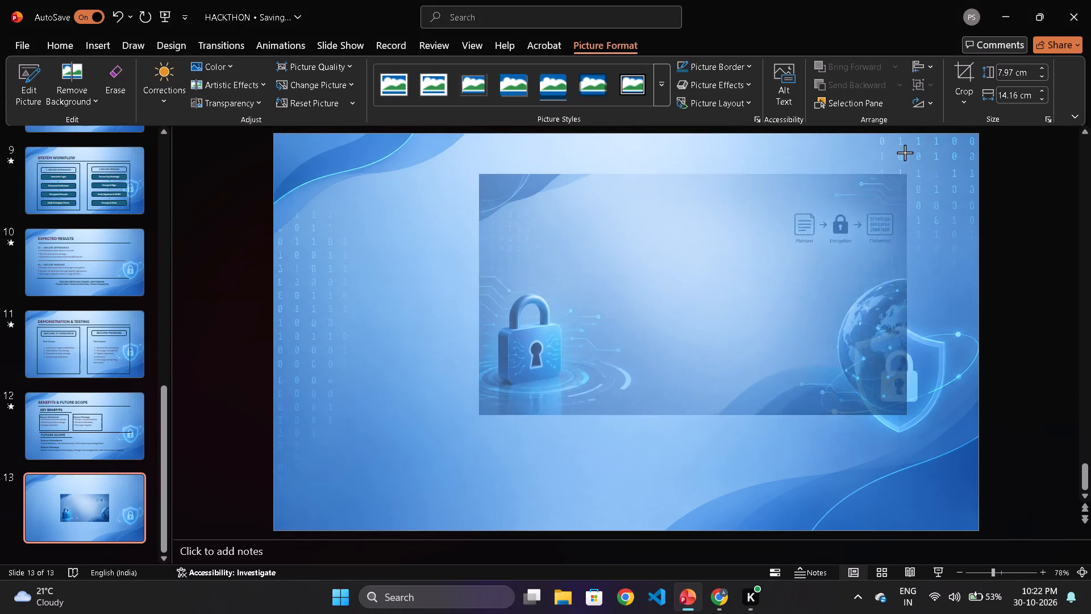
left_click_drag(905, 152, 947, 140)
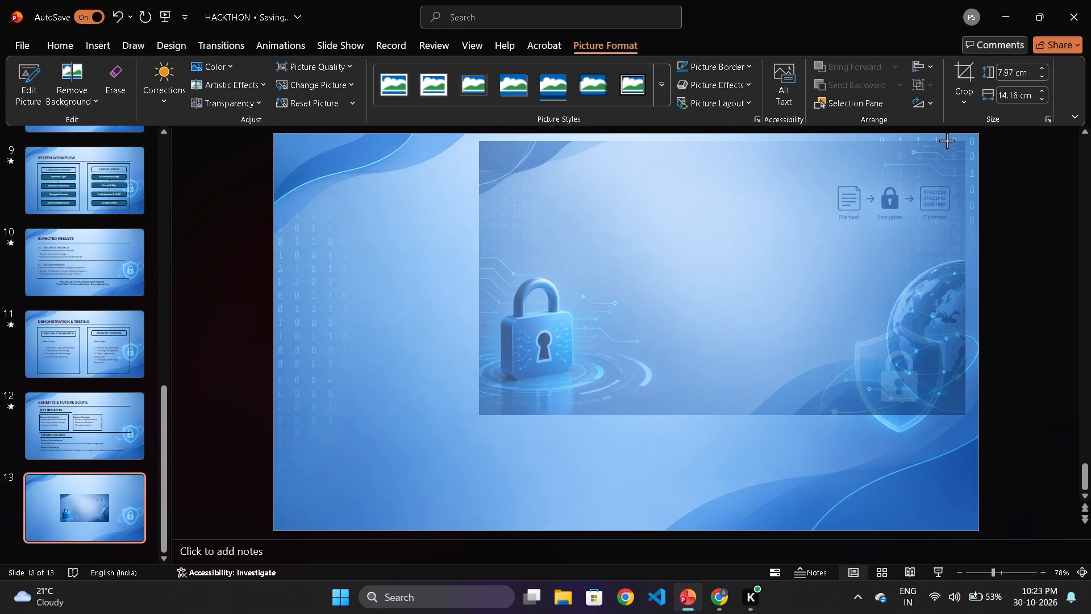
left_click_drag(947, 140, 981, 139)
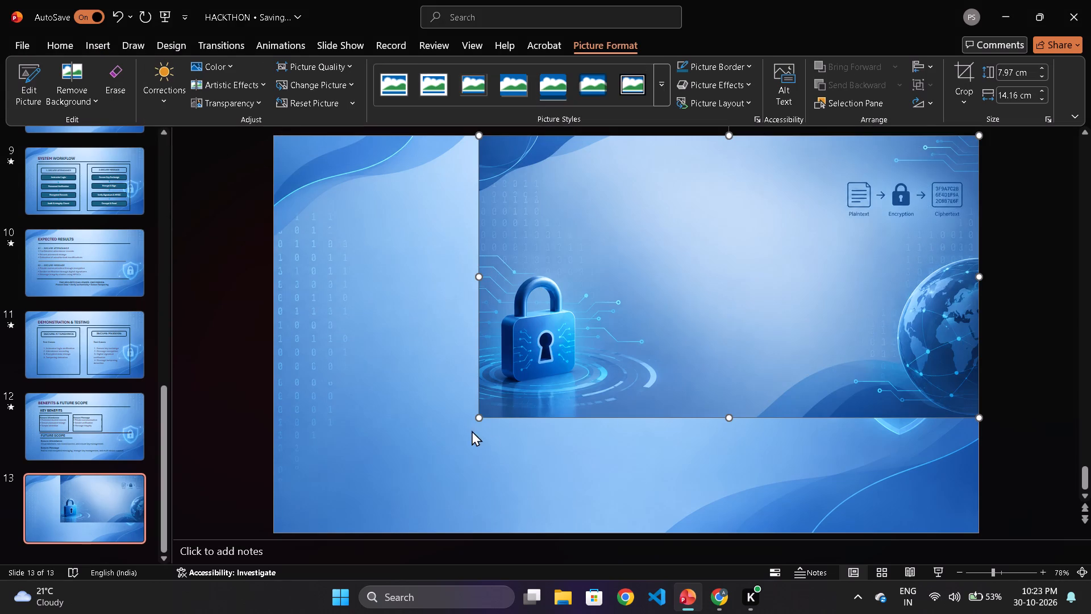
left_click_drag(481, 416, 321, 517)
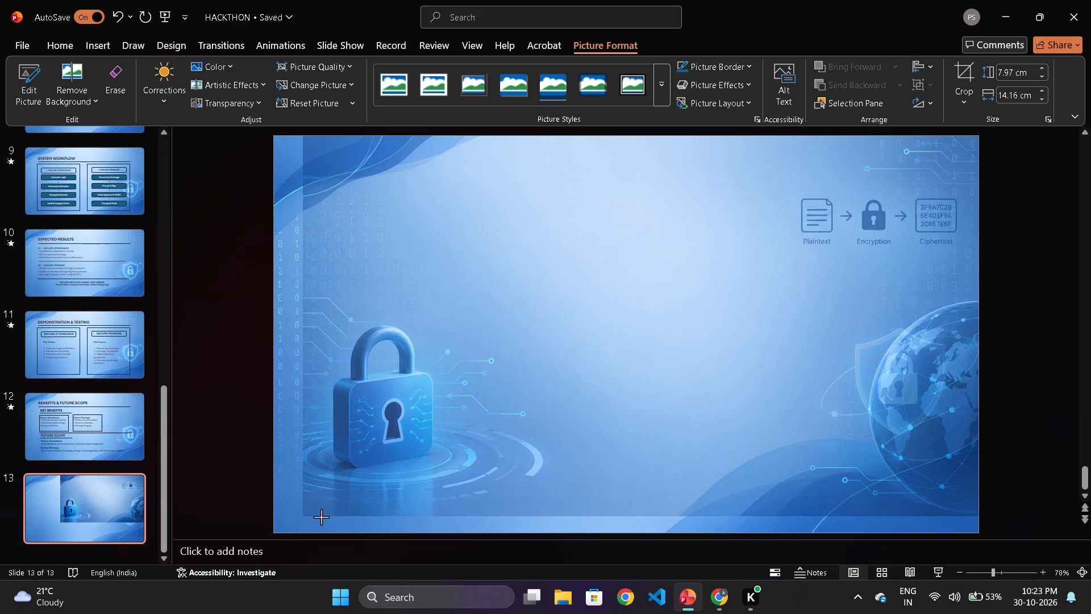
left_click_drag(321, 517, 283, 534)
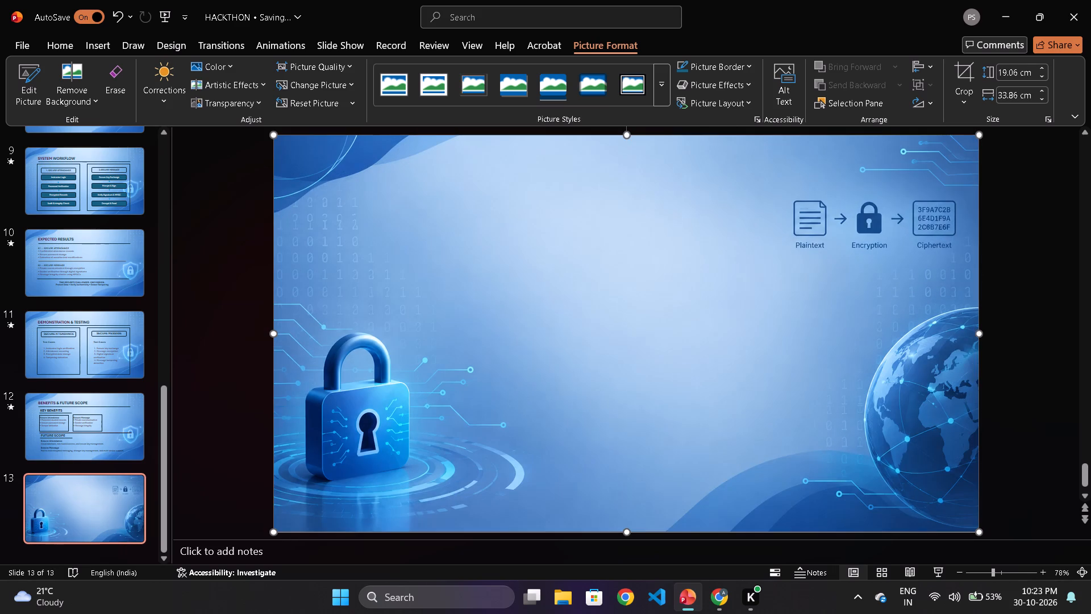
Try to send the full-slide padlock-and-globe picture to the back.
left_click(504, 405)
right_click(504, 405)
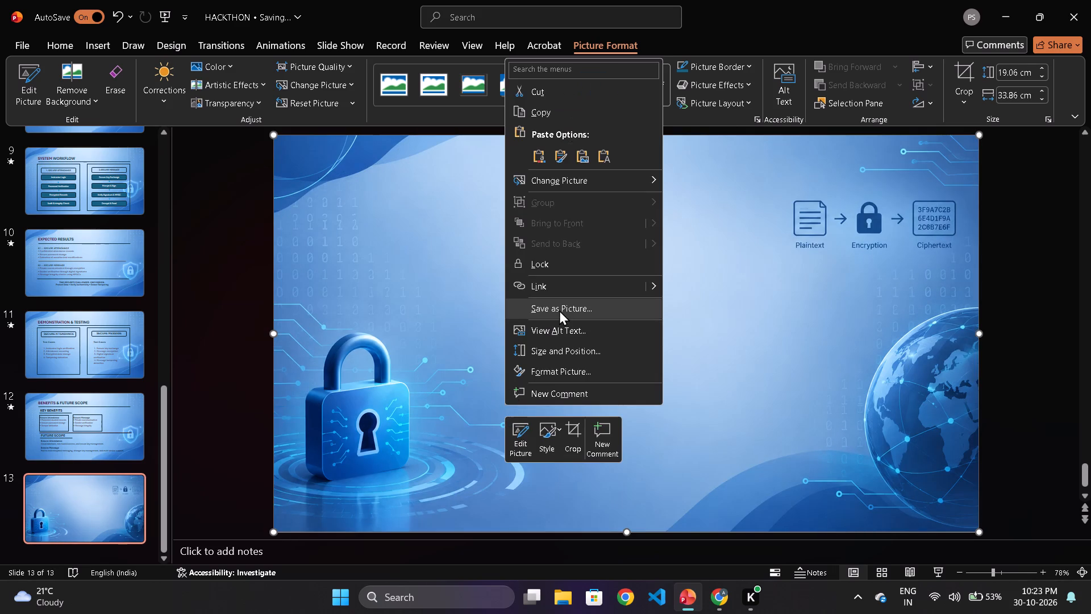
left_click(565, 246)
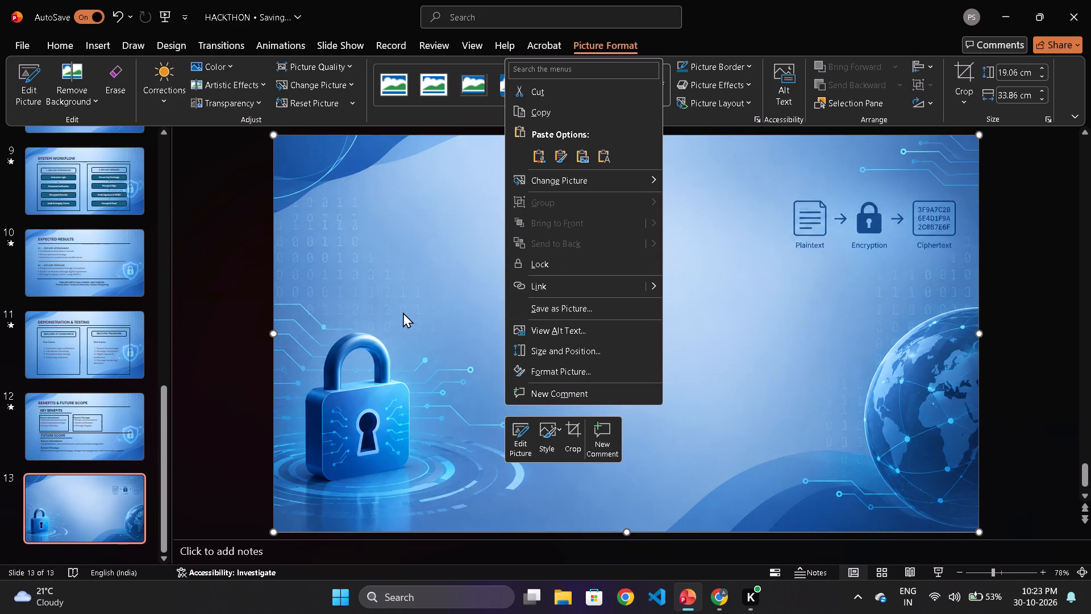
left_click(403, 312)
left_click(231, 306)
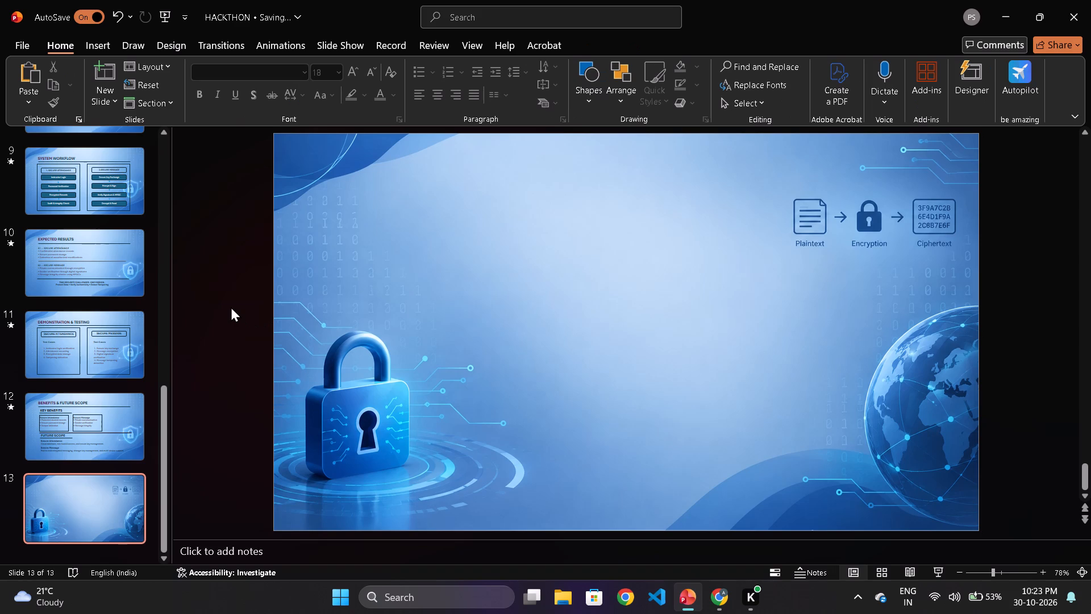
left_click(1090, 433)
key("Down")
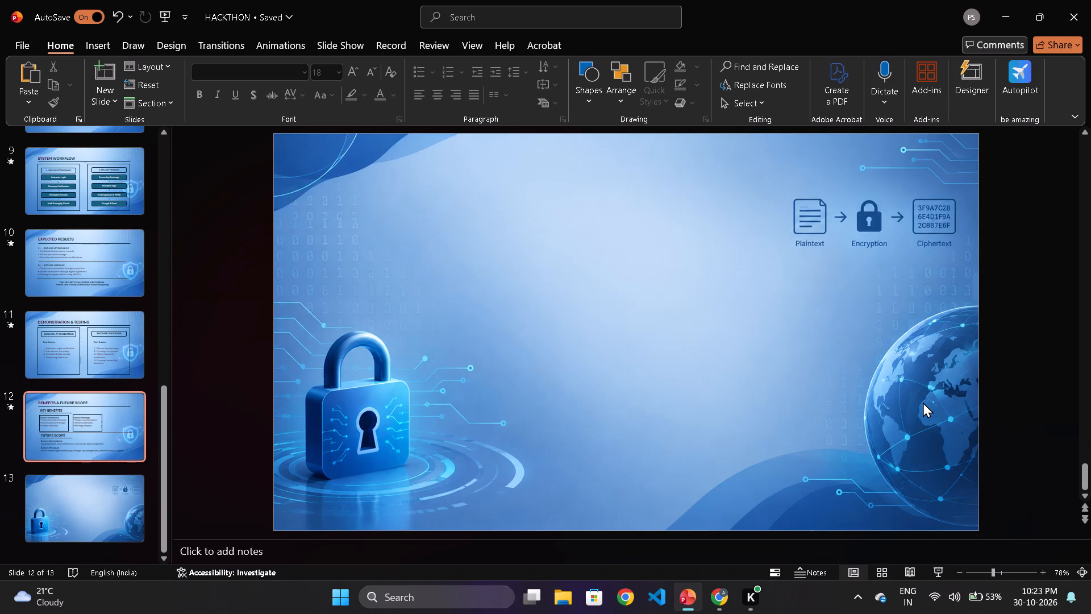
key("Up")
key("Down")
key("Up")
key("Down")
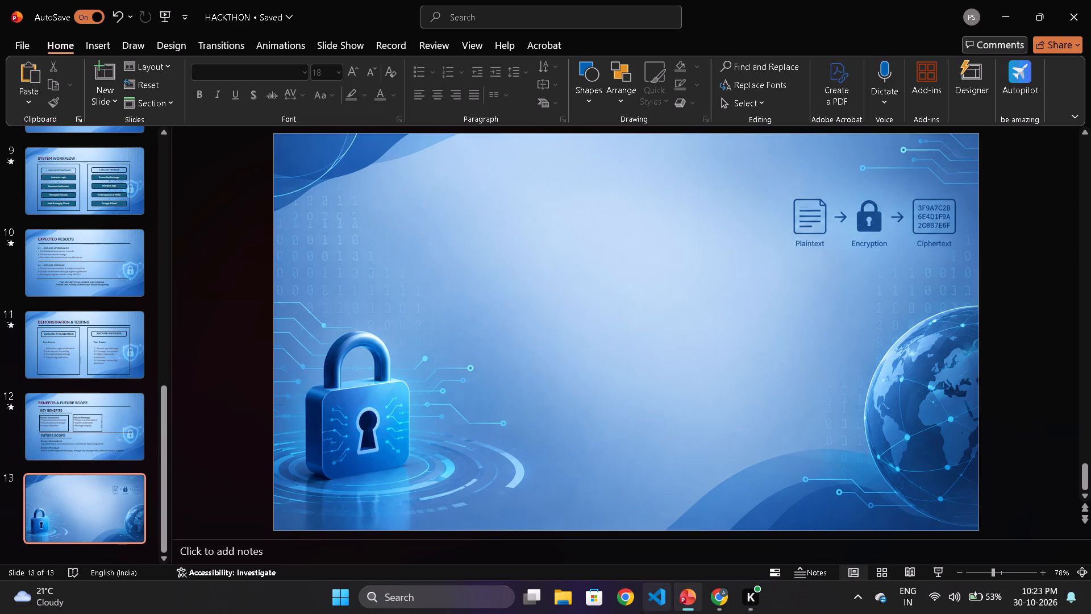
Switch to Chrome and search Google in a new tab for a thank you image for a cryptography ppt.
left_click(718, 598)
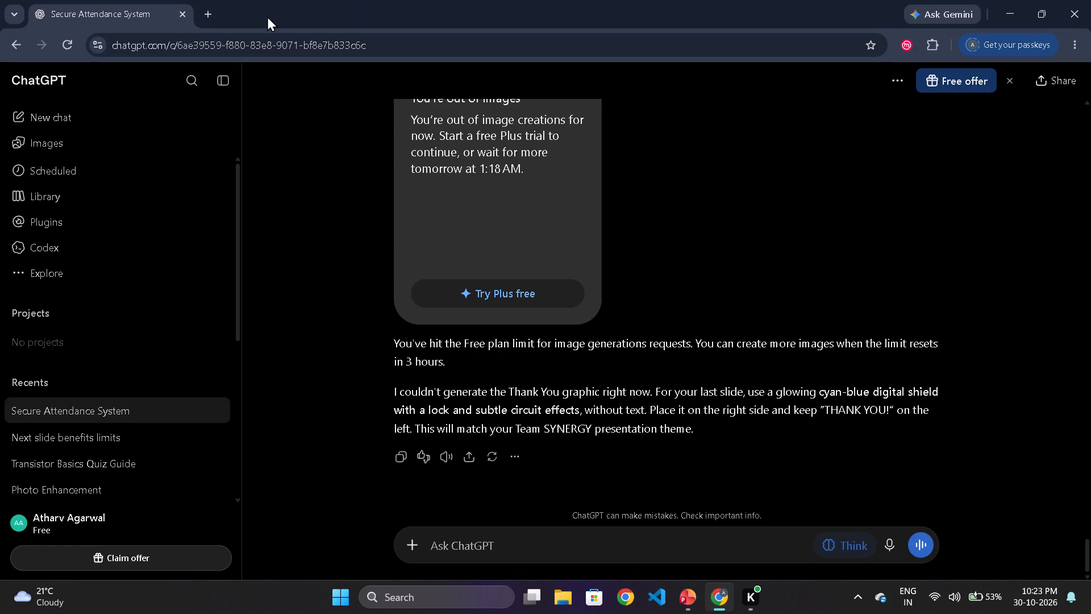
left_click(213, 7)
type("Thank you")
key("space")
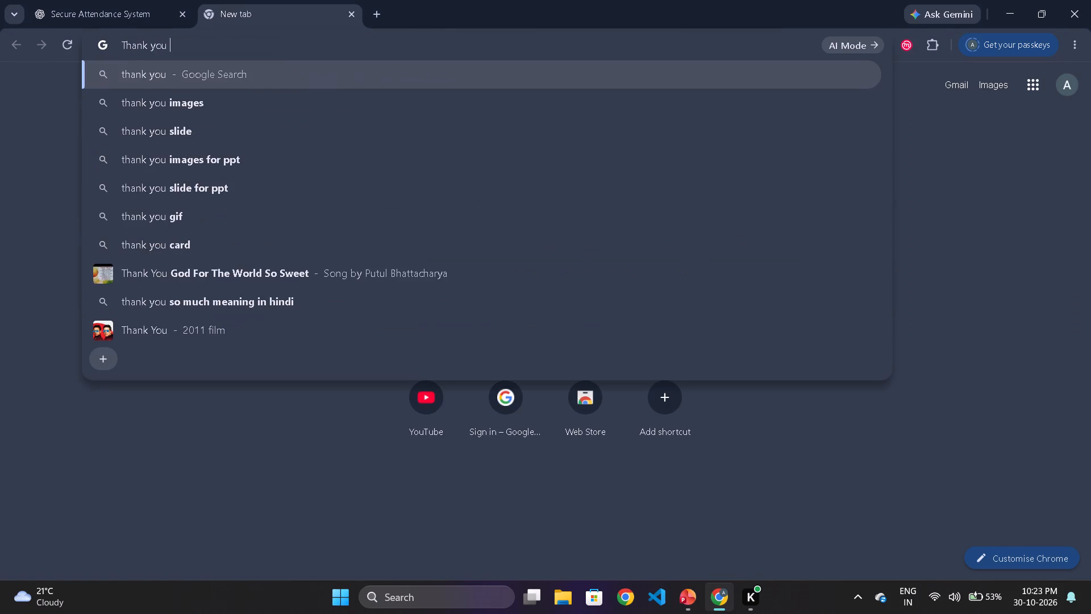
type("image")
key("space")
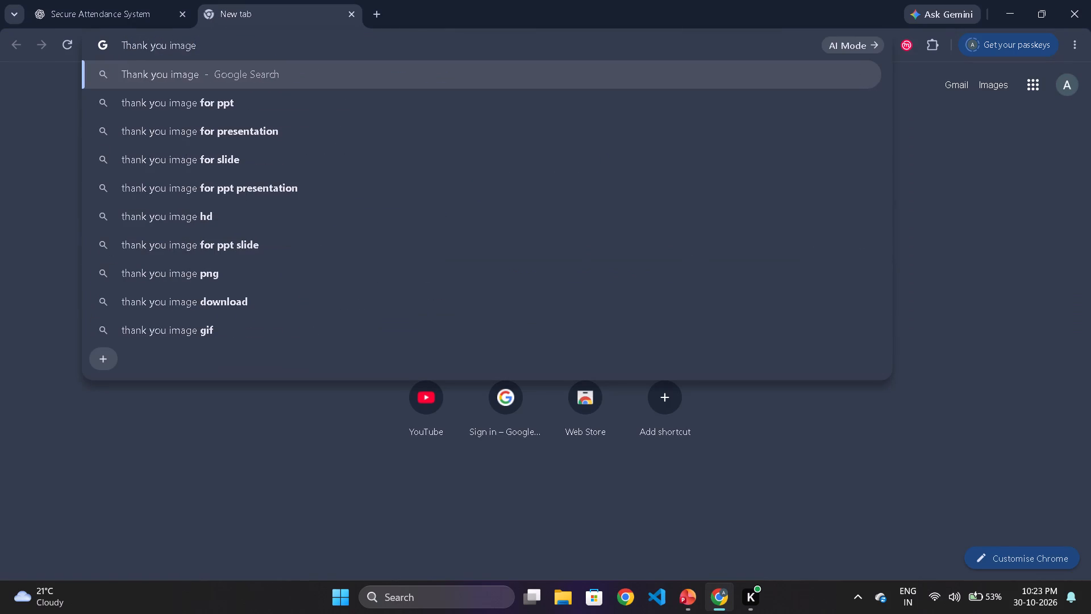
type("for cyber")
key("space")
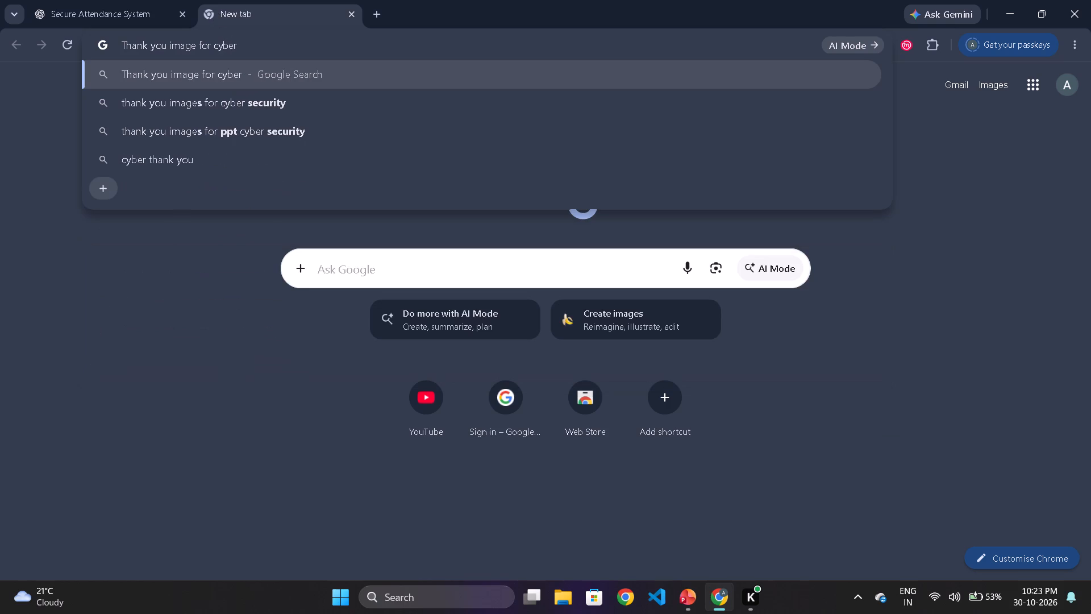
key("BackSpace")
key("BackSpace")
key("BackSpace")
key("BackSpace")
type("yptographt")
key("BackSpace")
type("y")
key("space")
type("ppt")
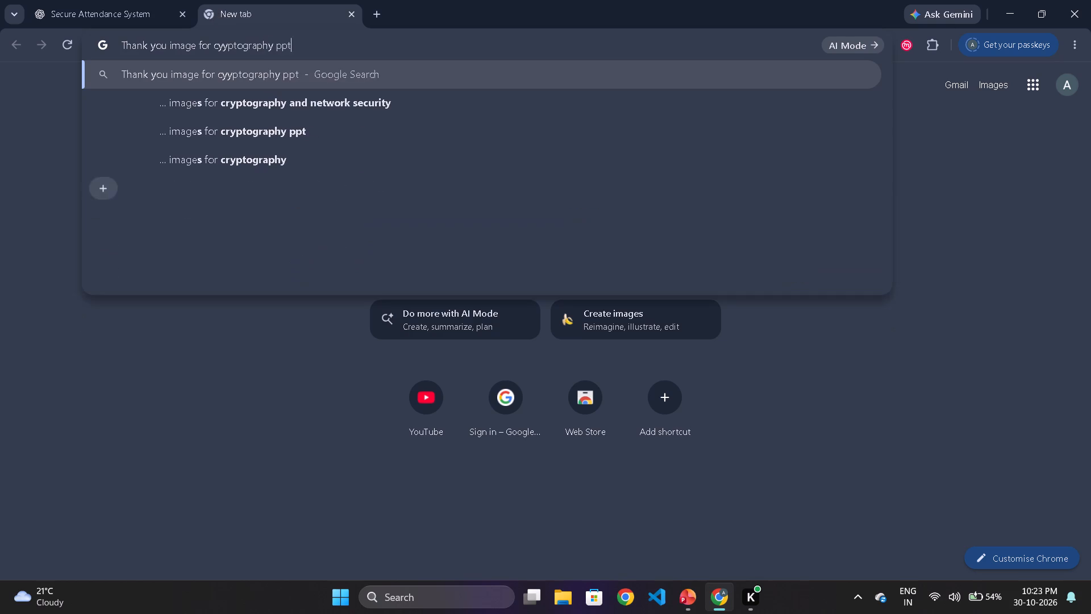
key("Return")
Examine the Google search results and their image results for a Thank You design suited to the cryptography presentation.
scroll(510, 281, "down", 1)
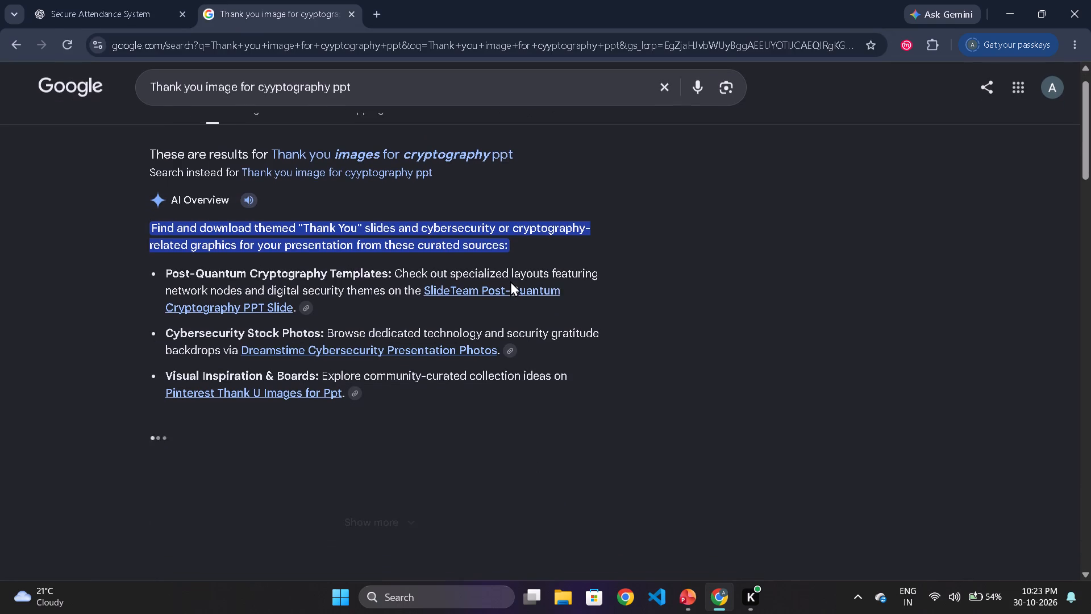
scroll(510, 281, "down", 5)
scroll(510, 281, "up", 4)
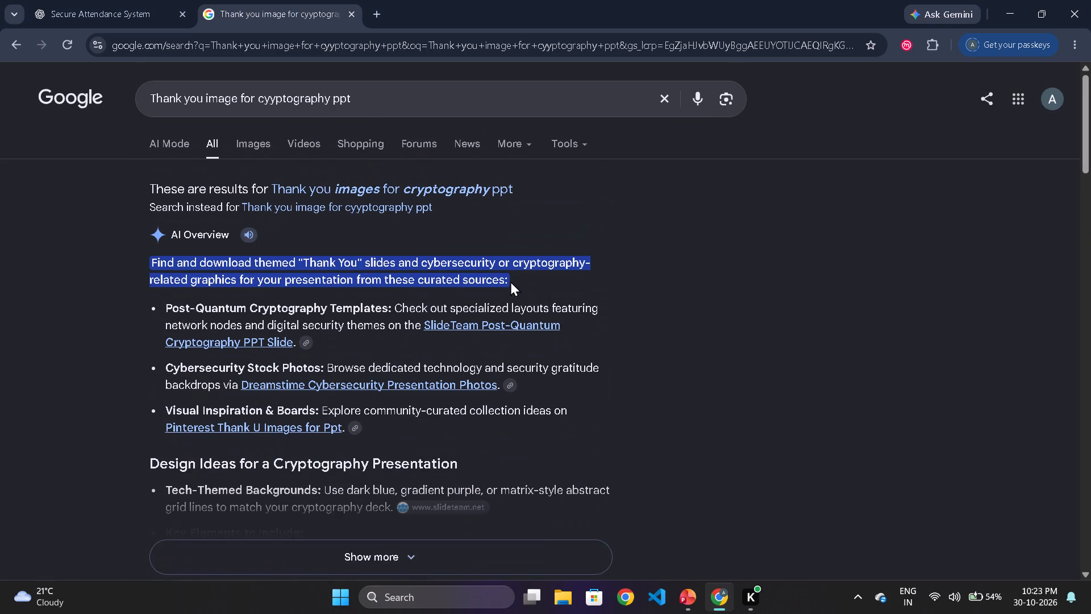
left_click(251, 134)
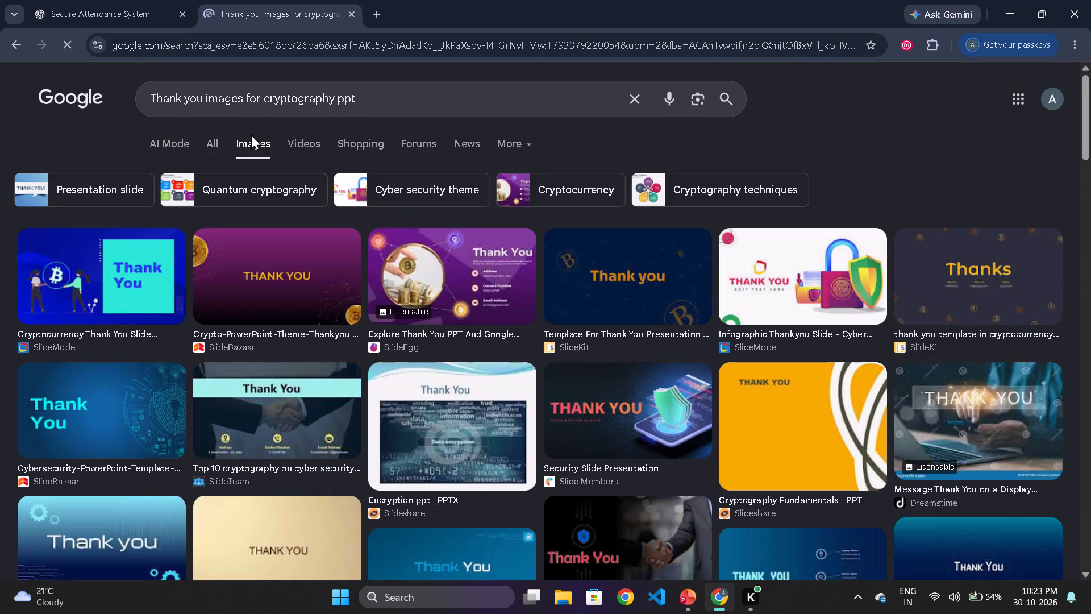
scroll(603, 292, "down", 1)
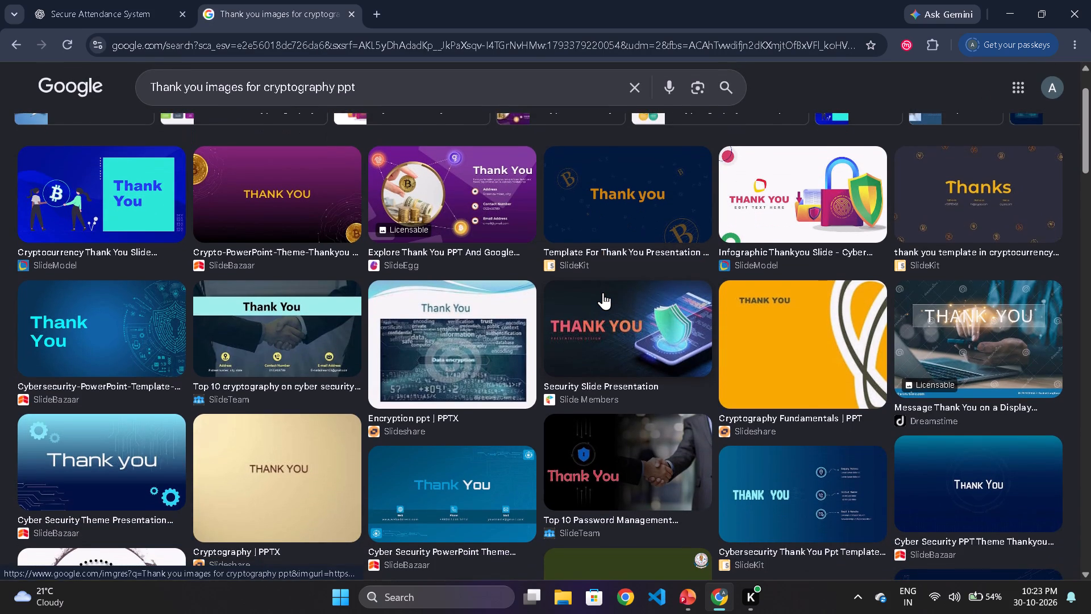
scroll(603, 292, "down", 2)
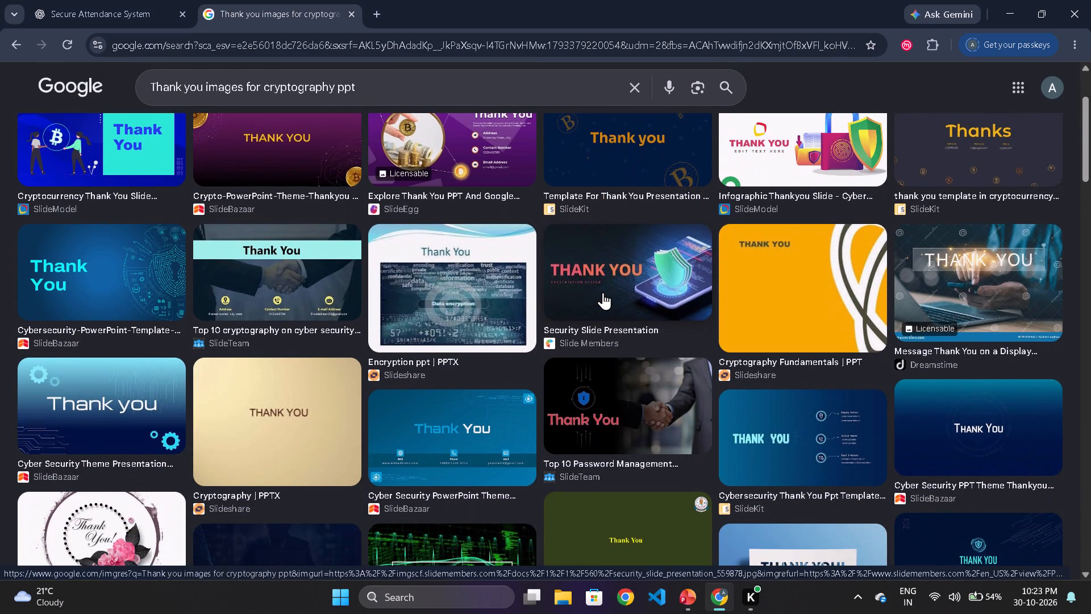
scroll(603, 292, "down", 1)
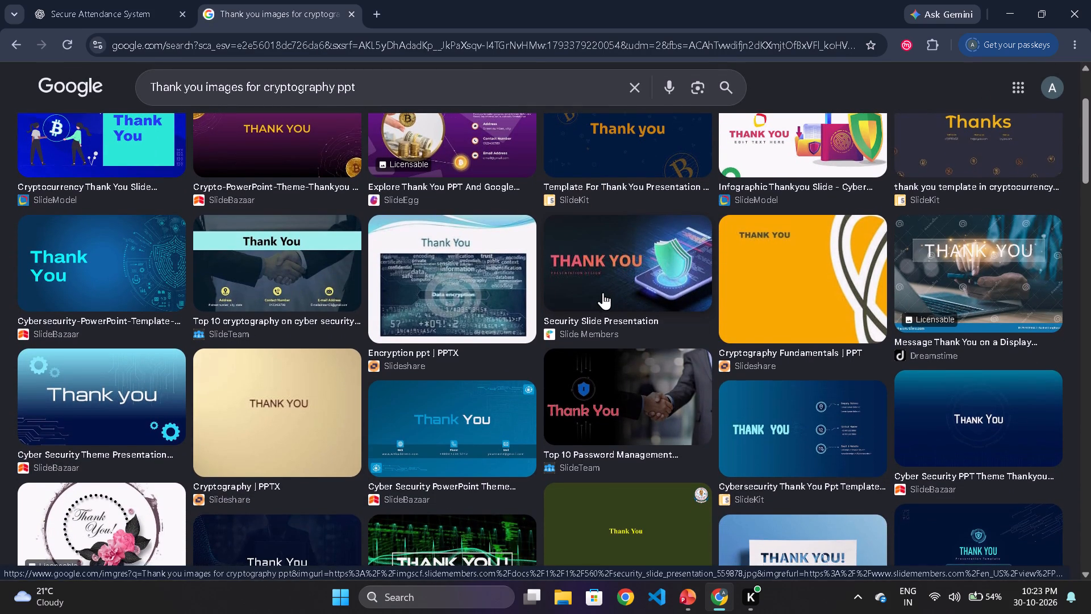
scroll(603, 292, "down", 1)
scroll(603, 292, "up", 1)
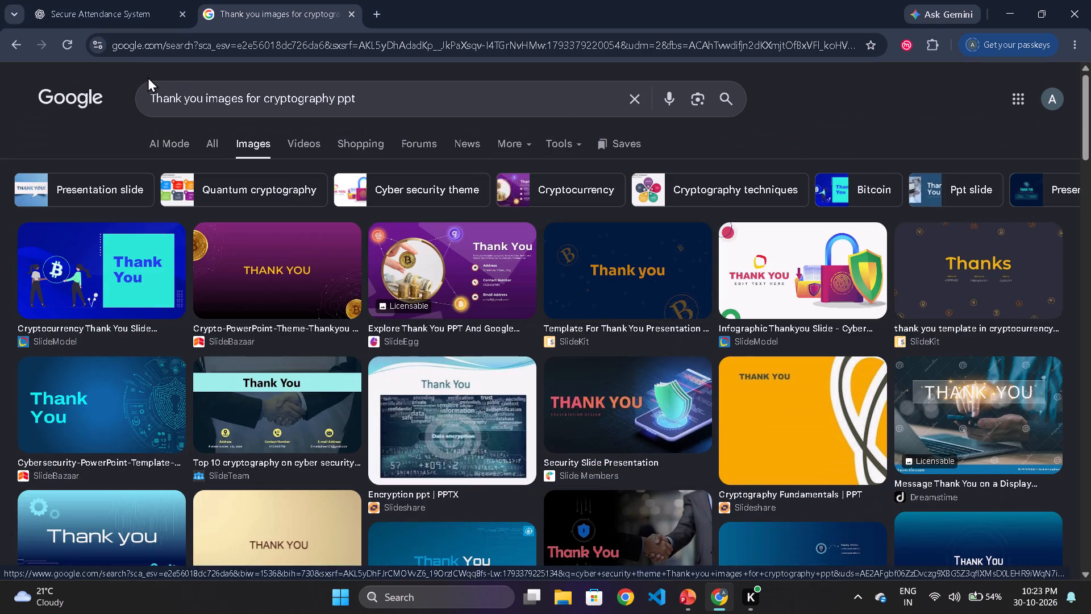
Examine the general web results of the Google search for a thank you image suited to the cryptography presentation.
left_click(212, 138)
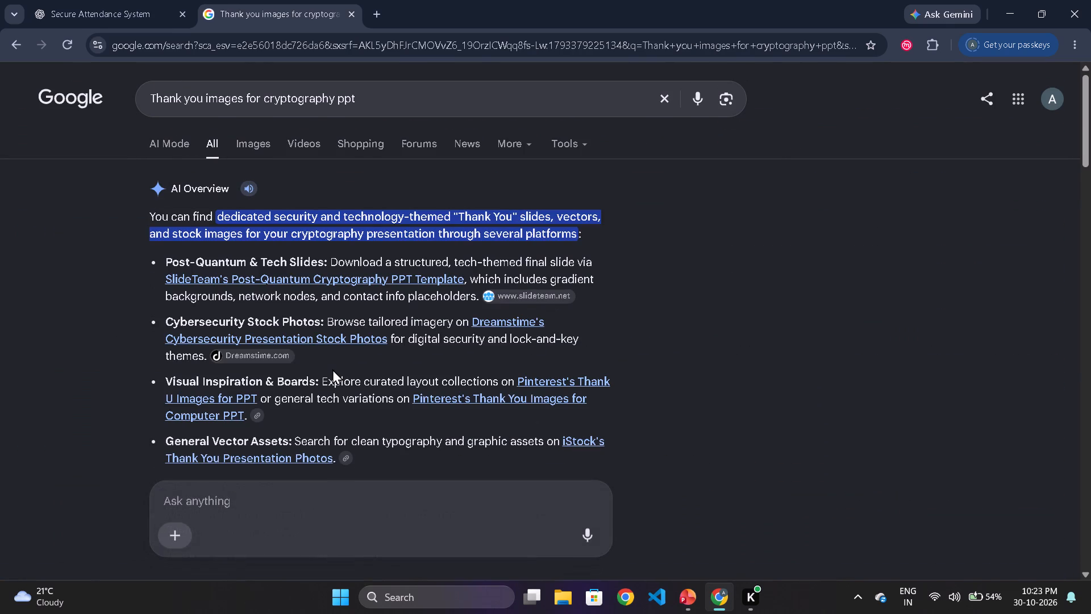
scroll(332, 369, "down", 2)
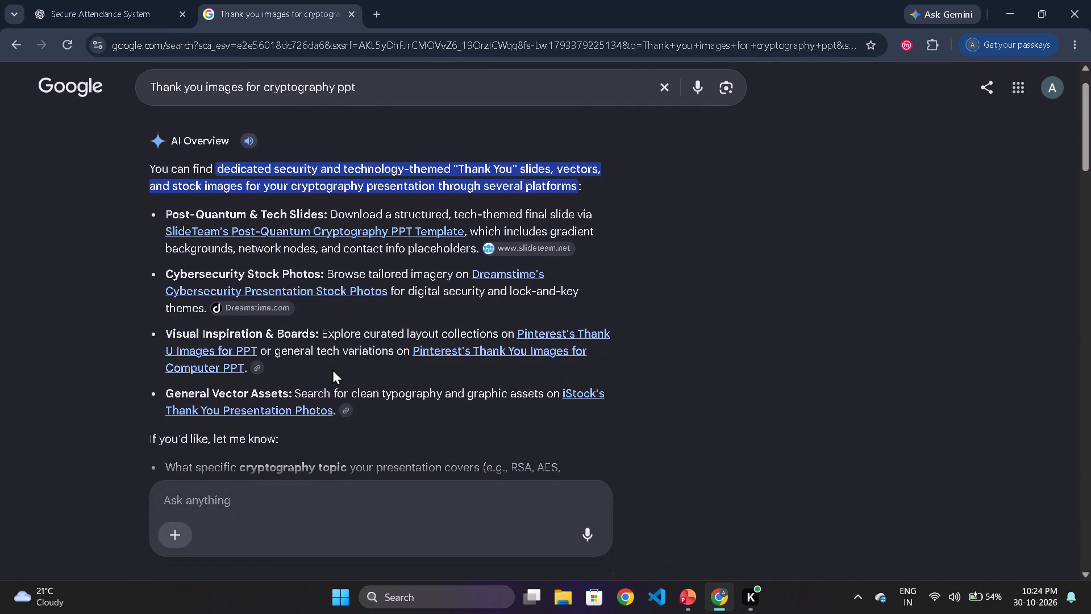
scroll(332, 369, "down", 3)
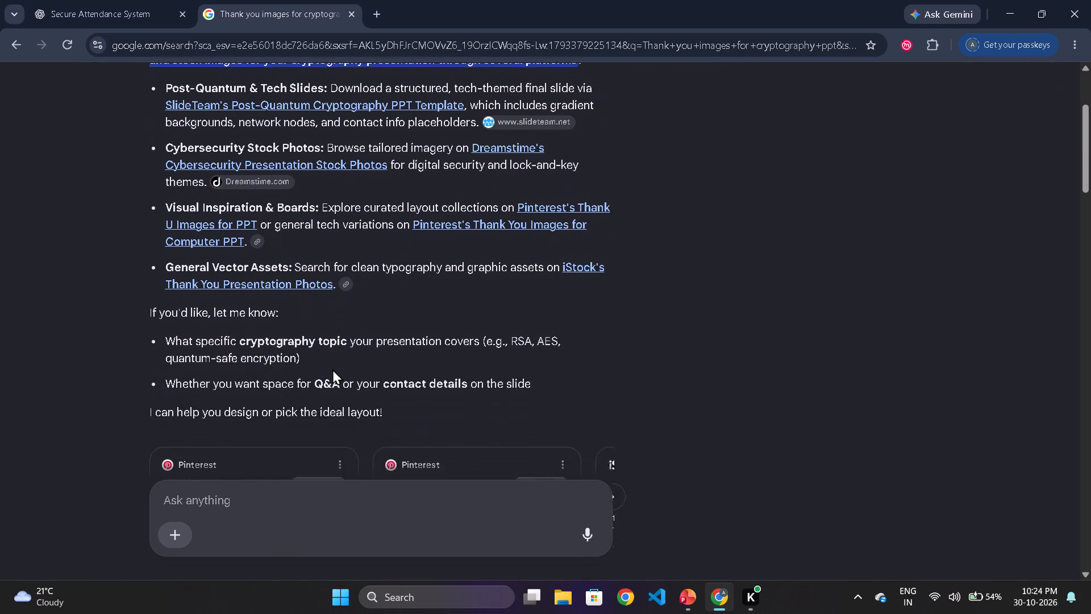
scroll(332, 369, "down", 5)
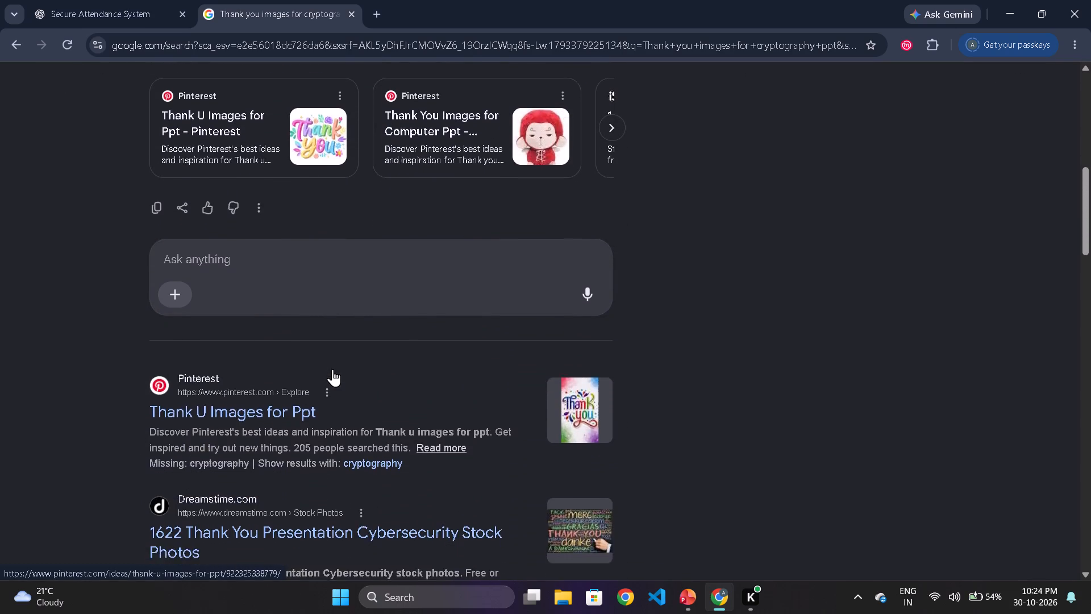
scroll(332, 369, "down", 9)
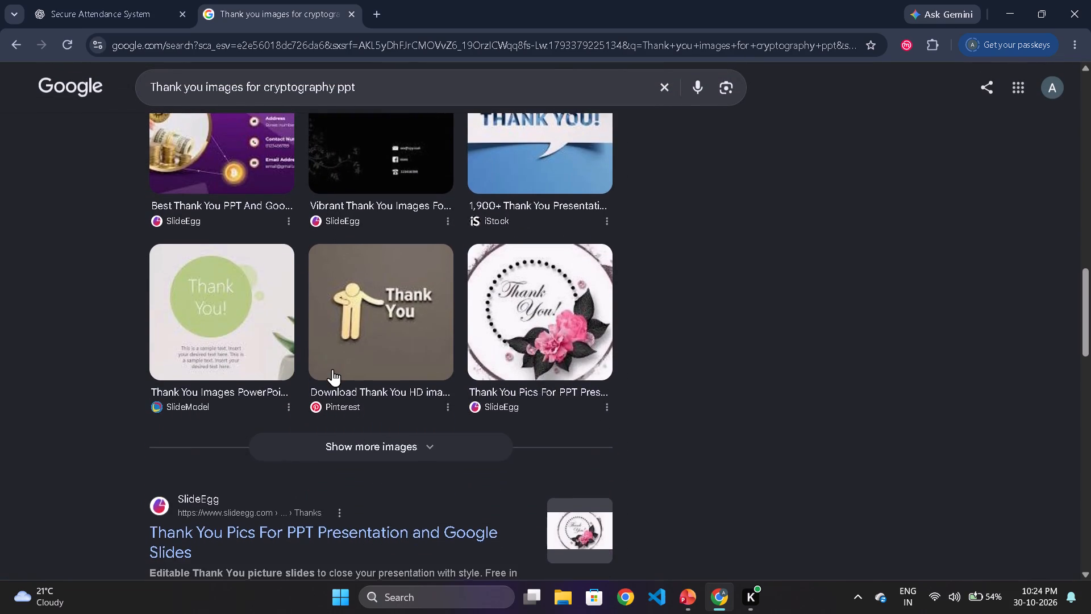
scroll(332, 369, "down", 4)
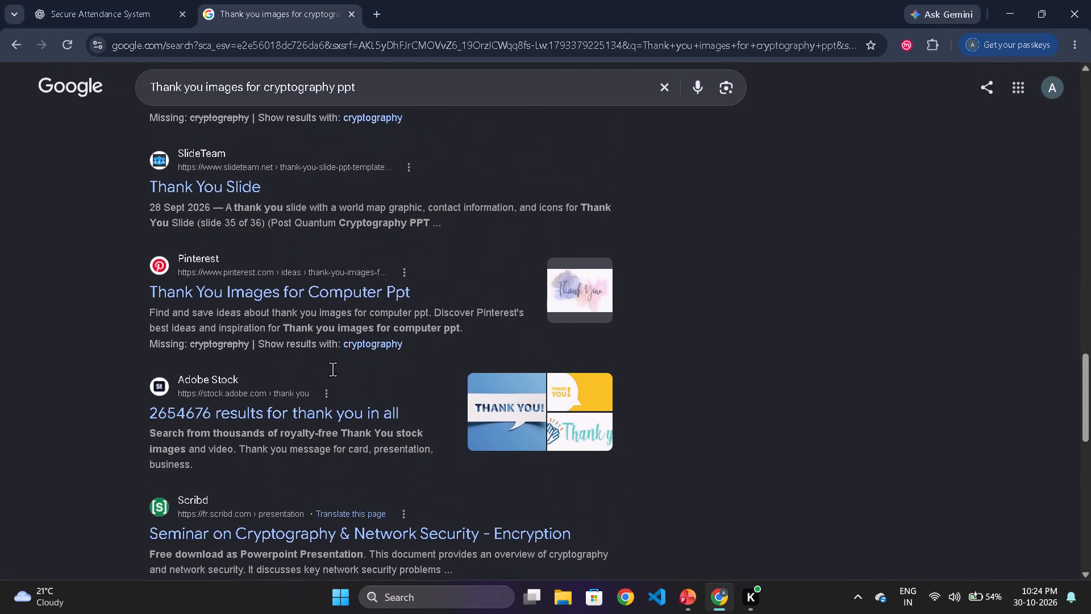
scroll(332, 369, "down", 6)
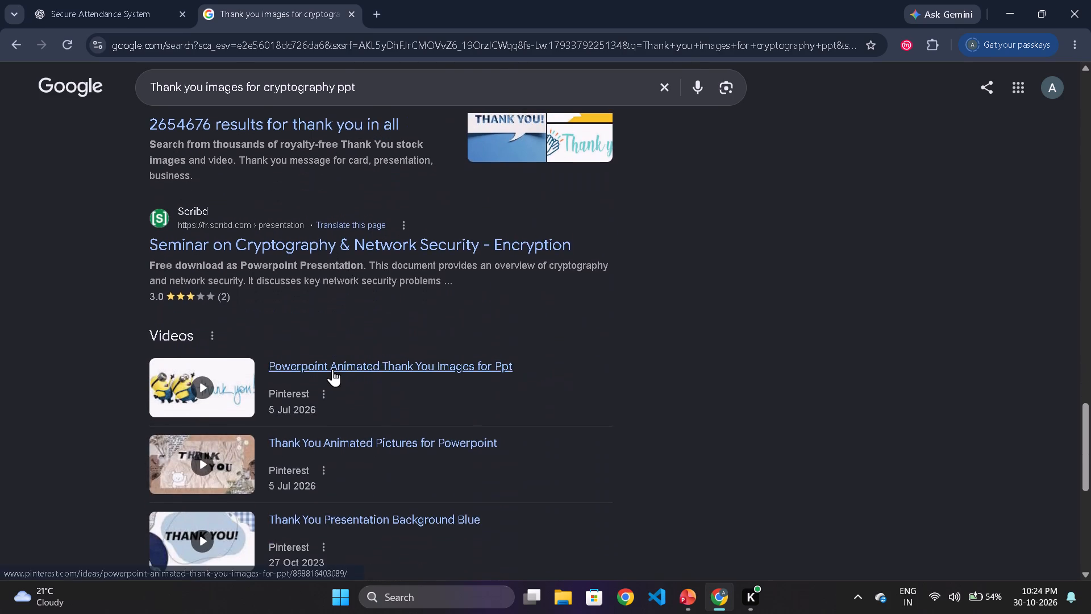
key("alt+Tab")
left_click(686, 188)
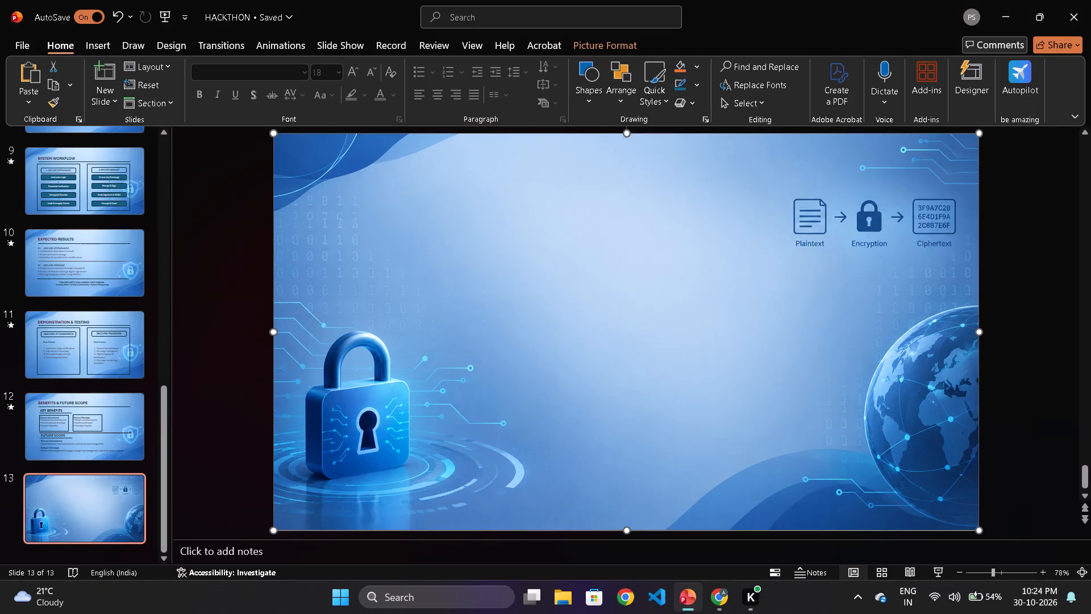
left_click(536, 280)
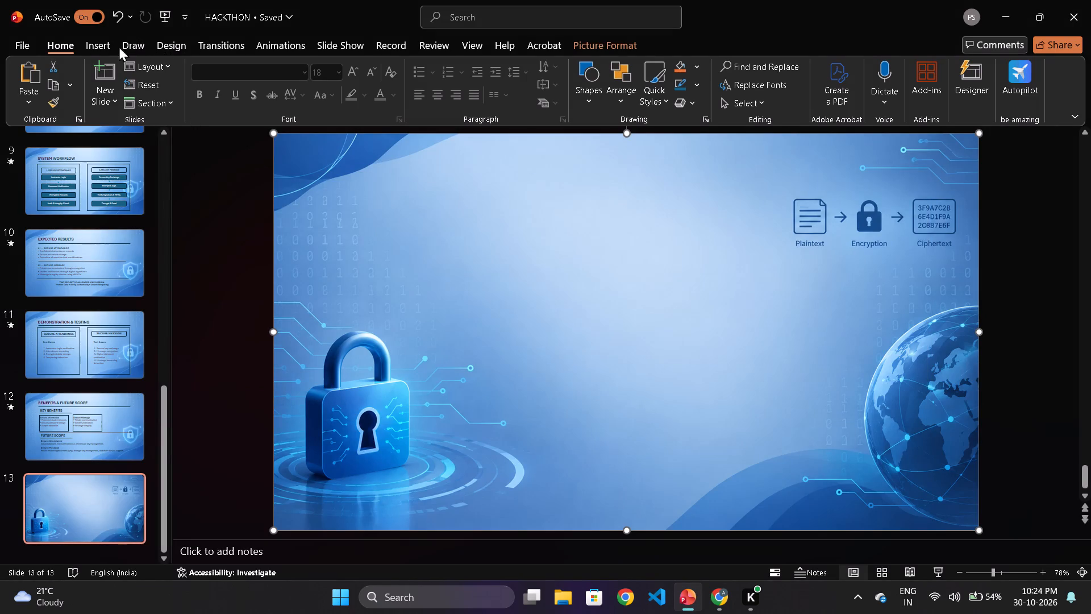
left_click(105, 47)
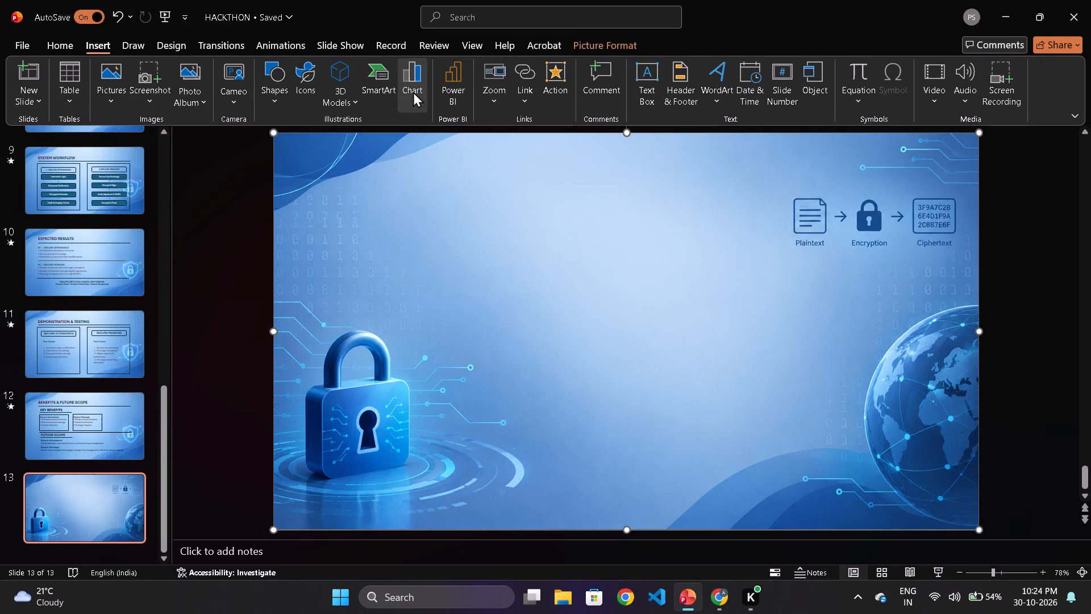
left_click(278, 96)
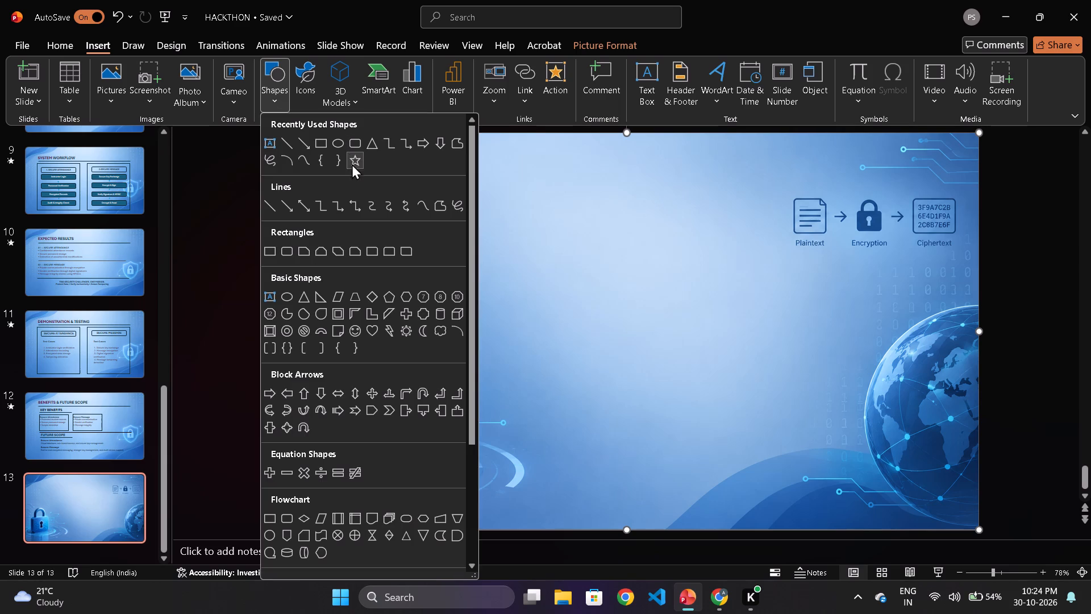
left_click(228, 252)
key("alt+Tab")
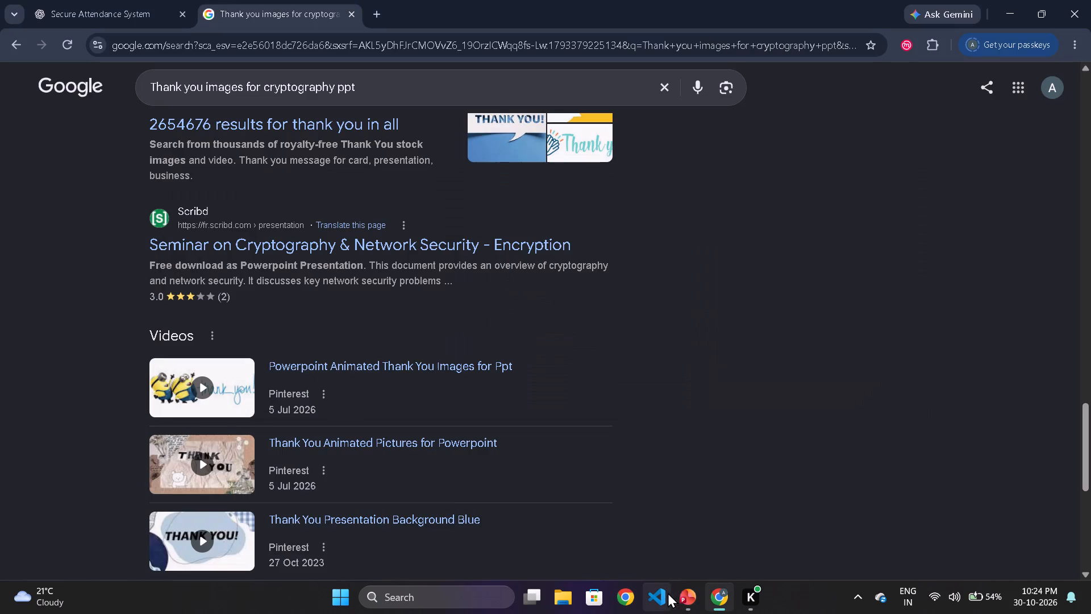
Save the iStock picture of a white THANK YOU! speech bubble on blue to the Desktop as gv.
scroll(371, 281, "up", 7)
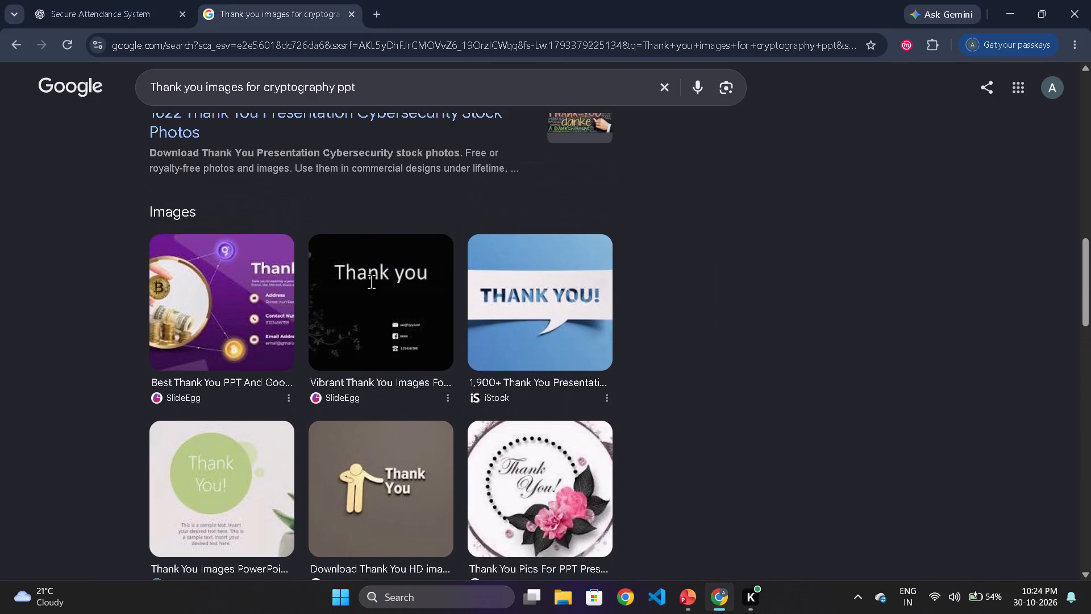
left_click(547, 332)
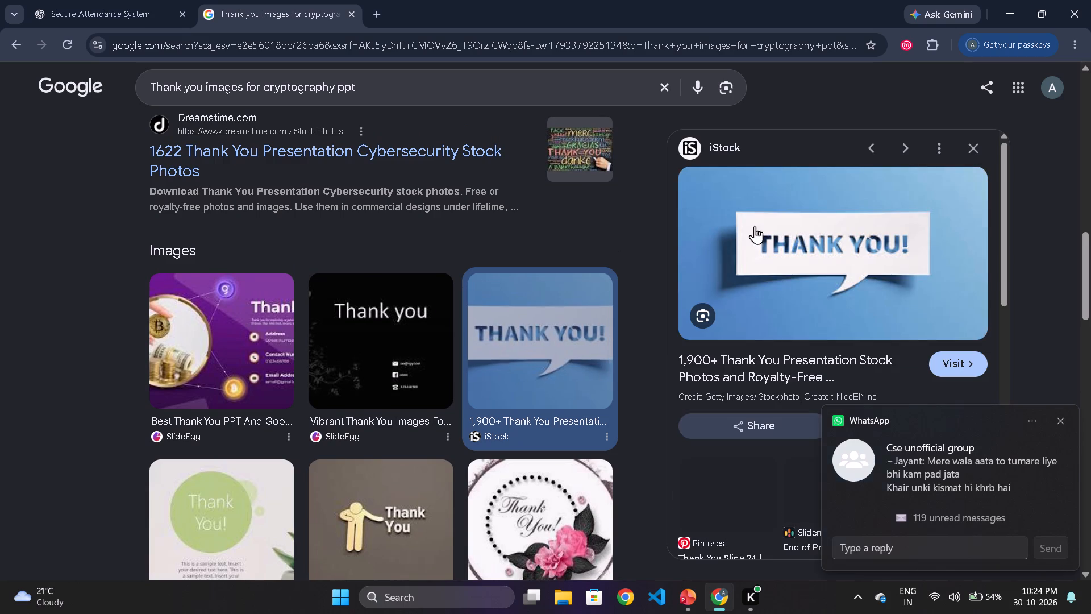
left_click(805, 248)
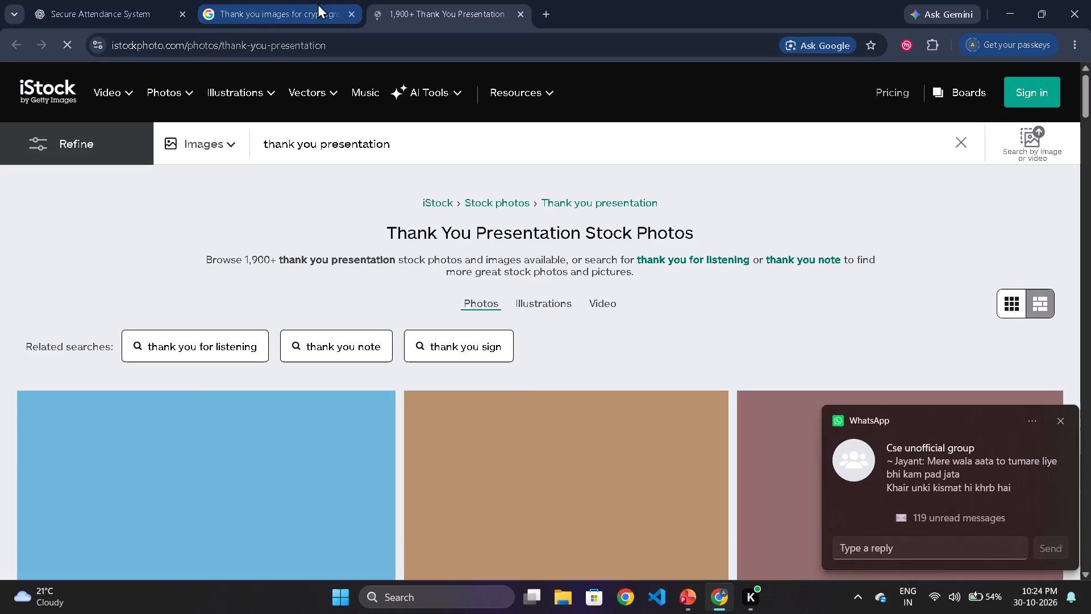
left_click(307, 5)
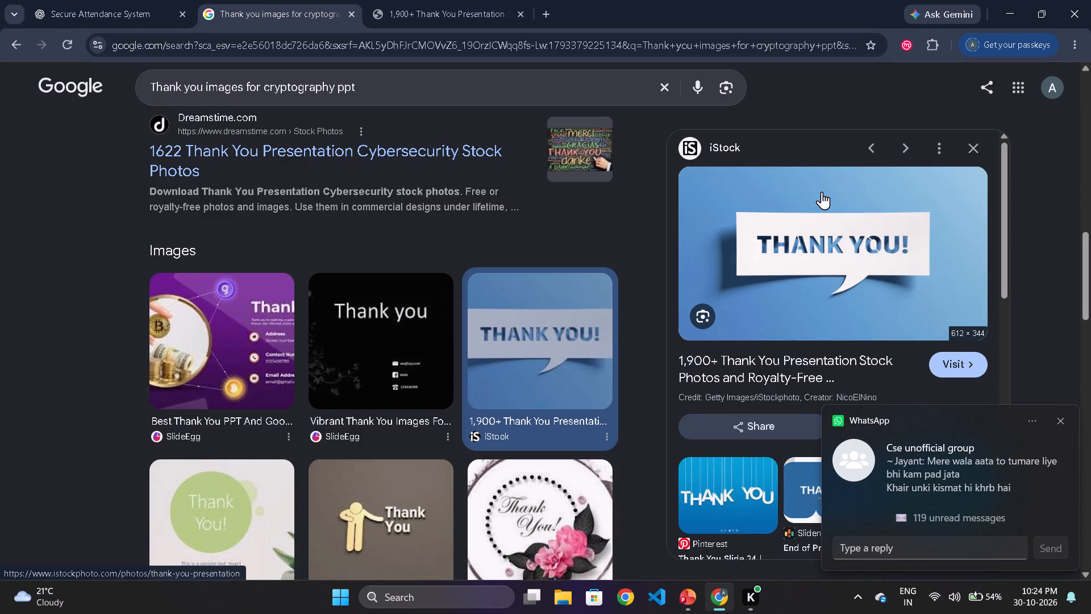
right_click(822, 192)
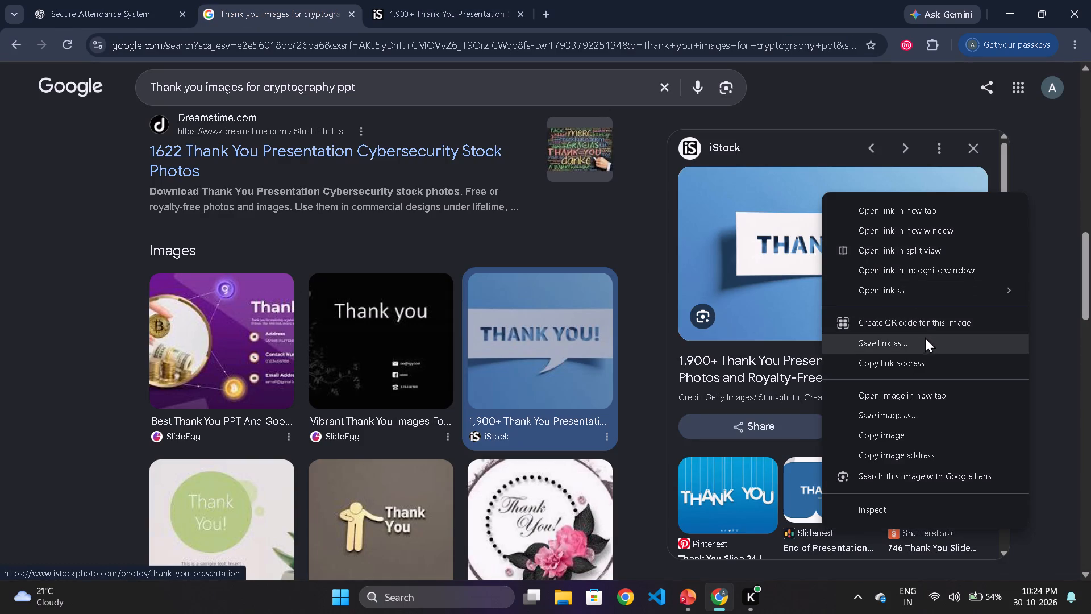
left_click(894, 409)
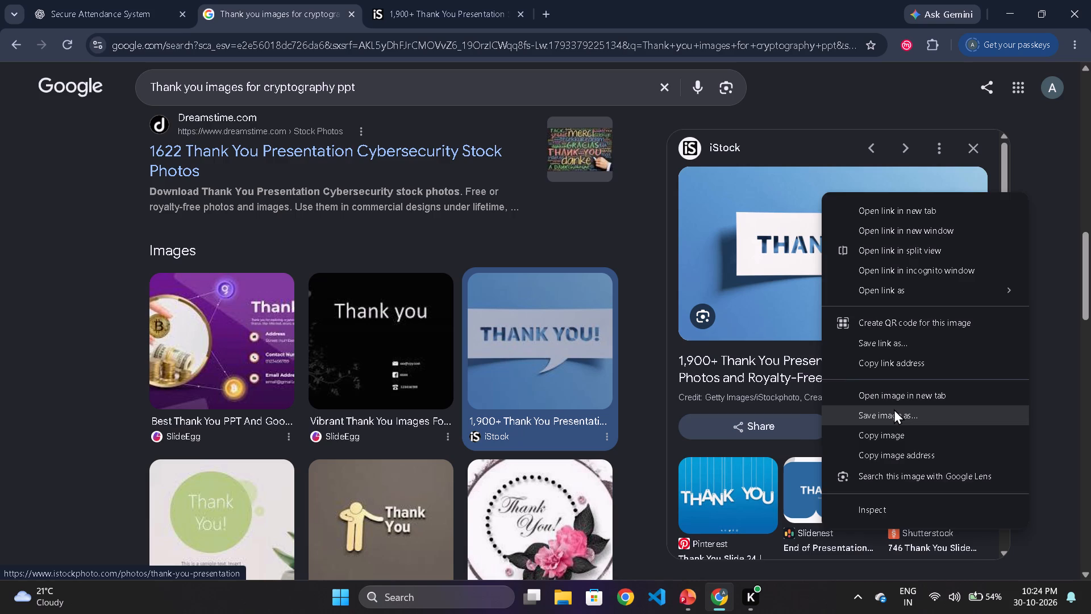
key("BackSpace")
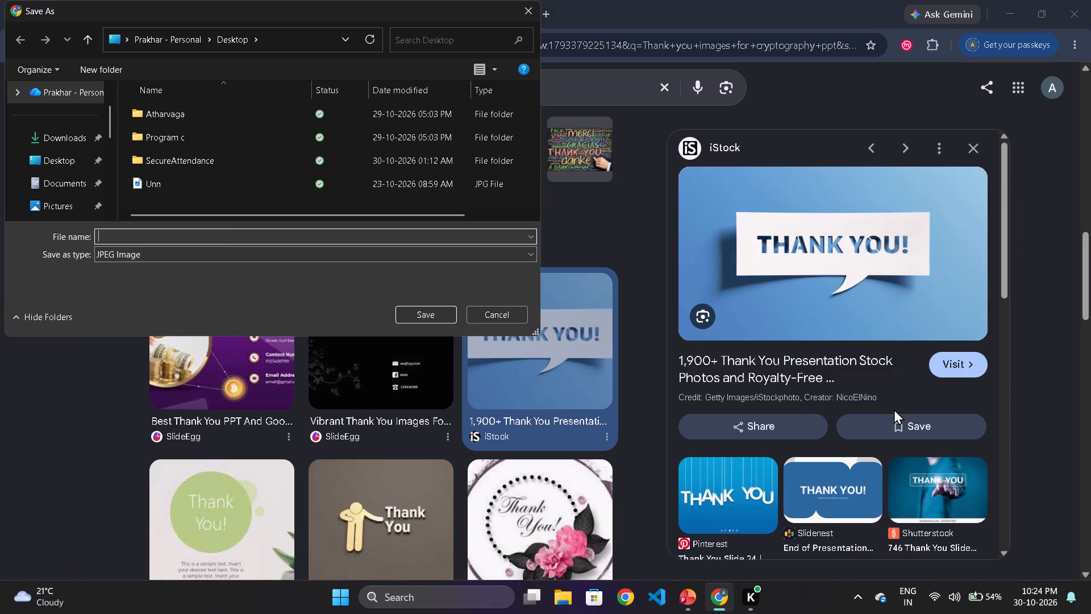
type("gv")
left_click(70, 160)
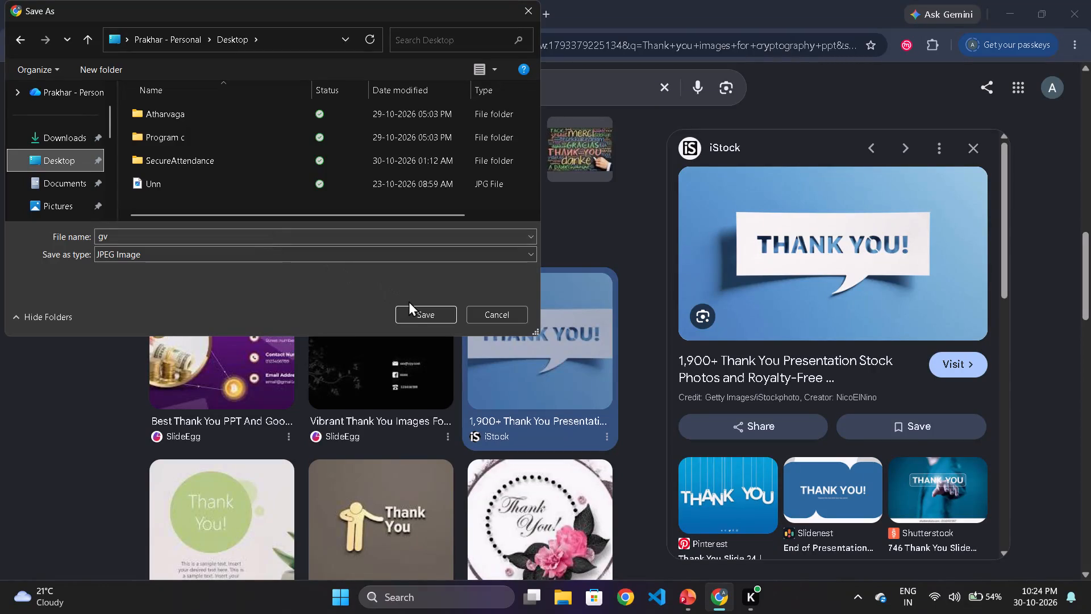
left_click(418, 308)
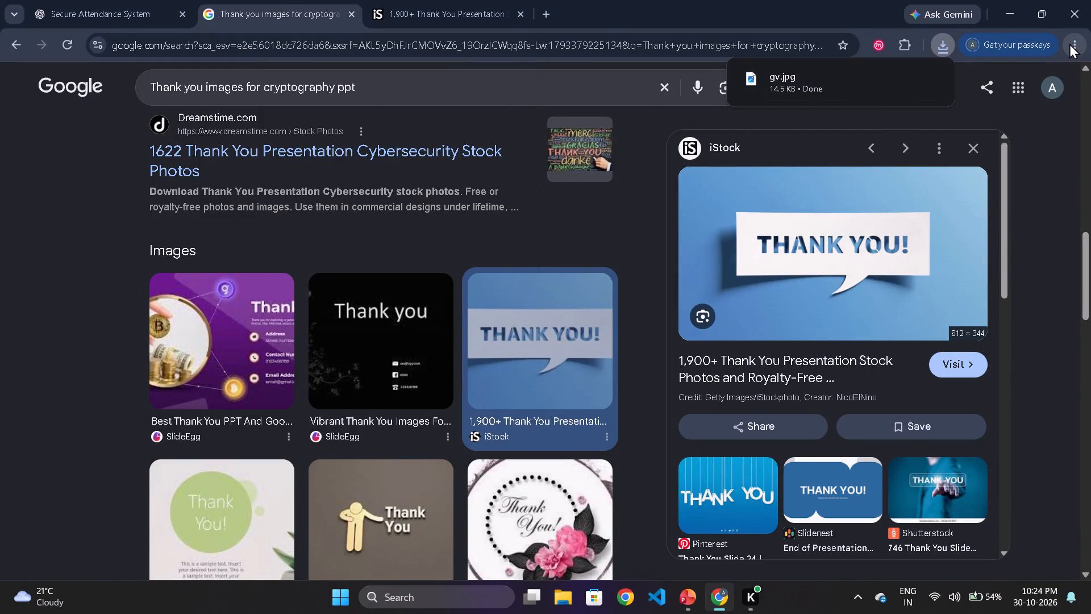
Switch to PowerPoint and insert the picture gv from the Desktop onto slide 13.
key("super+d")
key("alt+Tab")
key("alt+Tab")
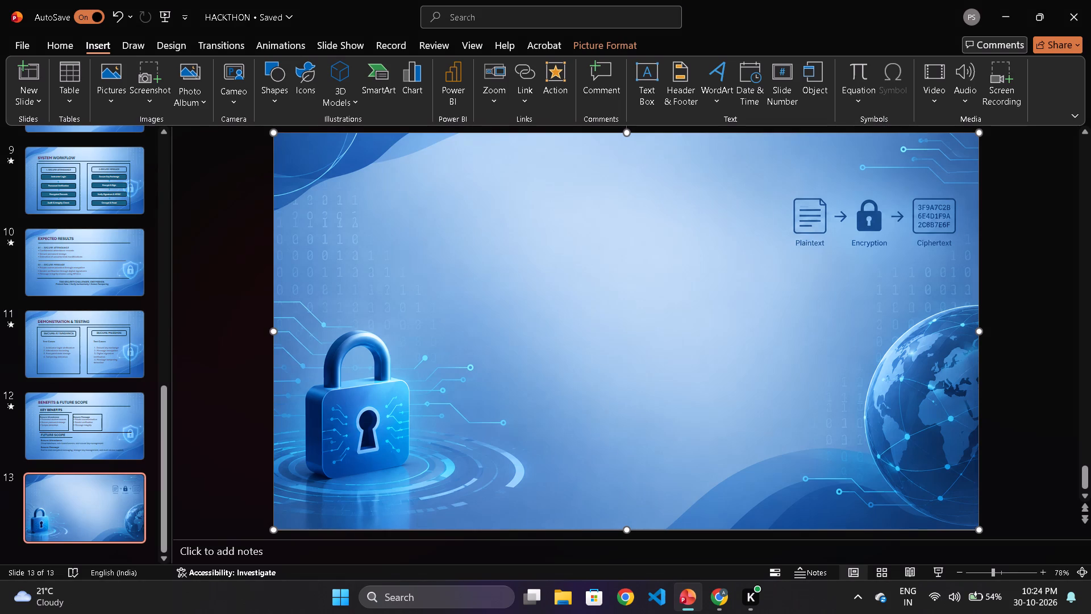
left_click(555, 298)
left_click(252, 215)
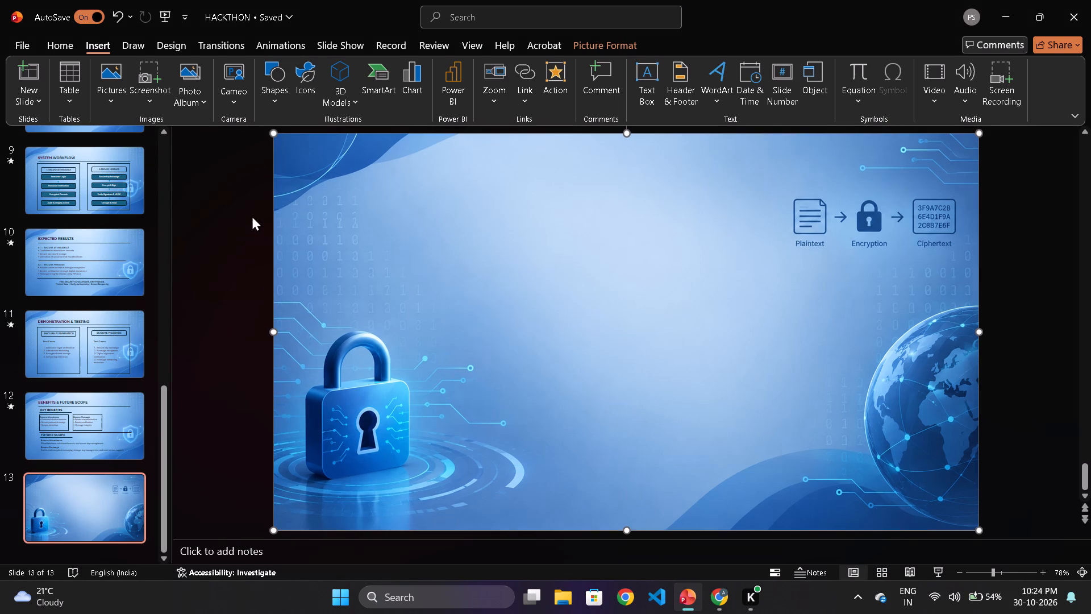
left_click(110, 47)
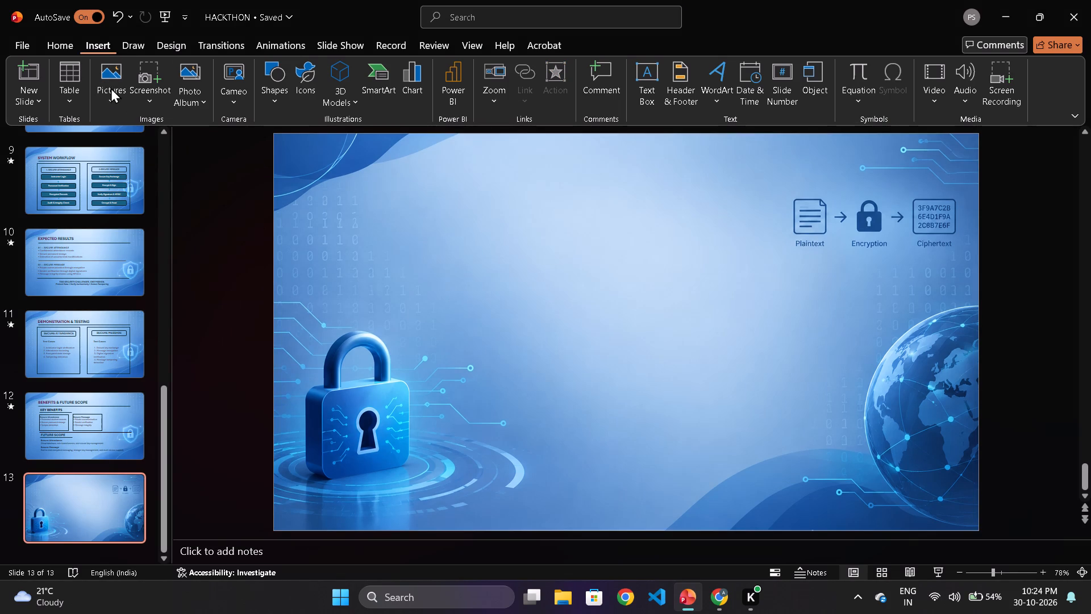
left_click(111, 88)
left_click(147, 150)
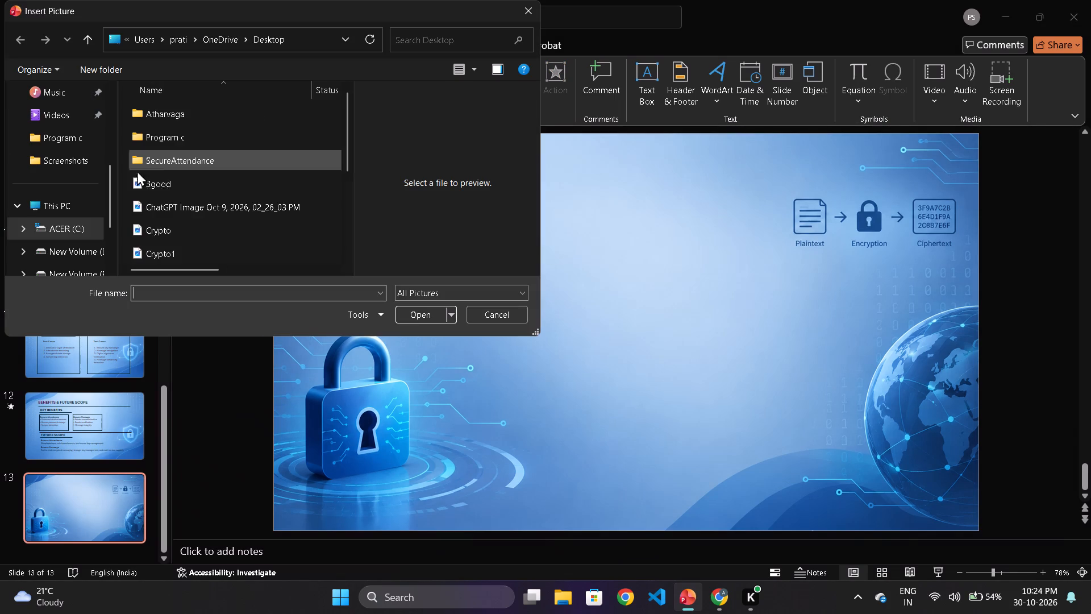
scroll(61, 148, "up", 2)
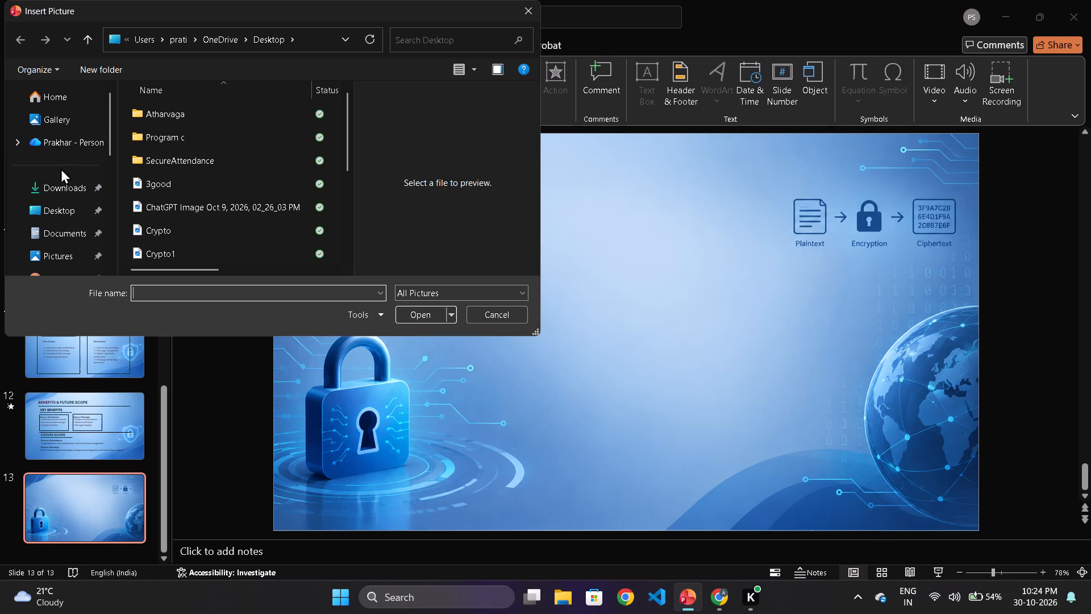
left_click(70, 202)
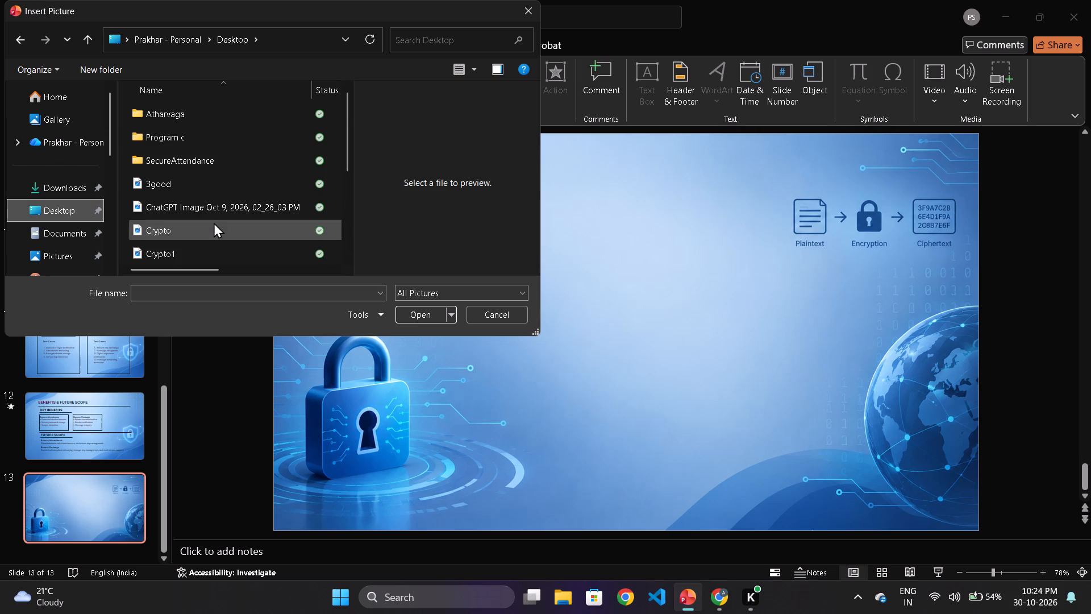
scroll(214, 222, "down", 1)
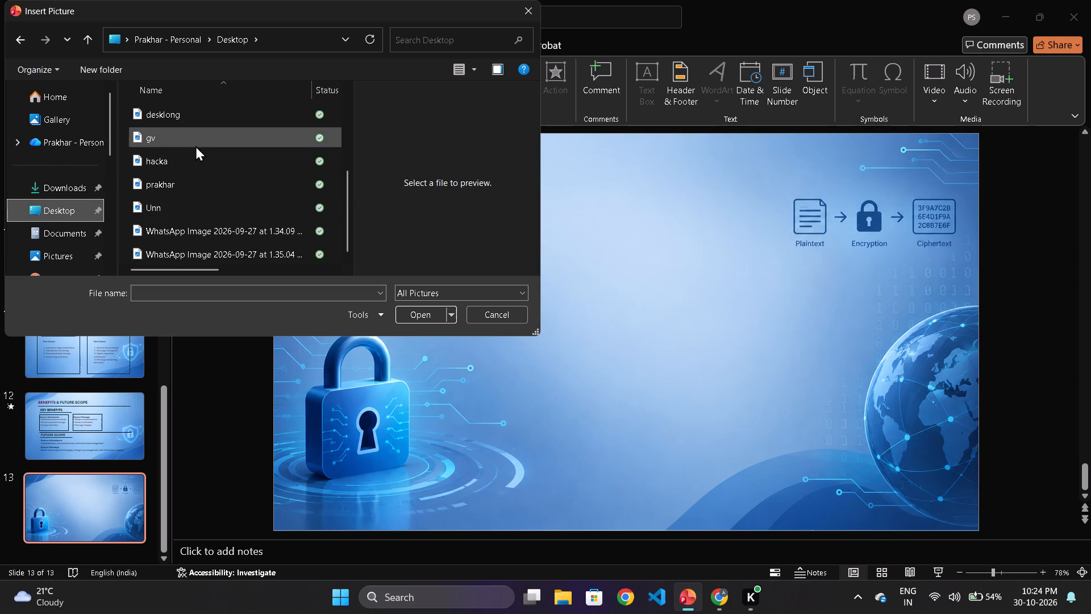
double_click(195, 146)
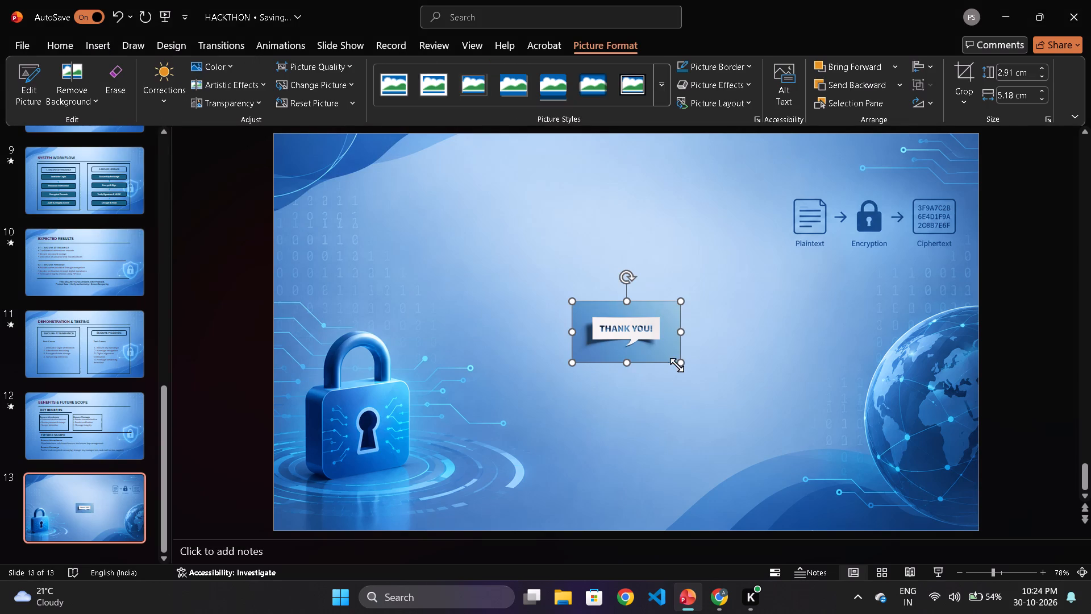
Enlarge the THANK YOU! picture to about 11.32 cm by 20.14 cm and place it between the padlock and the globe.
left_click_drag(679, 363, 814, 431)
left_click_drag(715, 388, 628, 309)
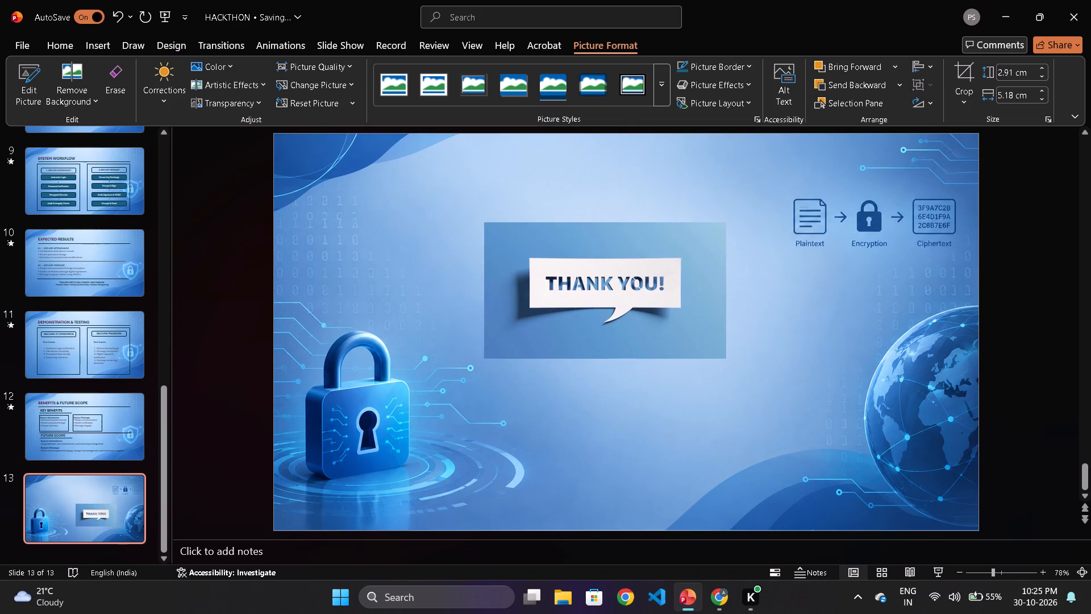
left_click_drag(628, 309, 657, 326)
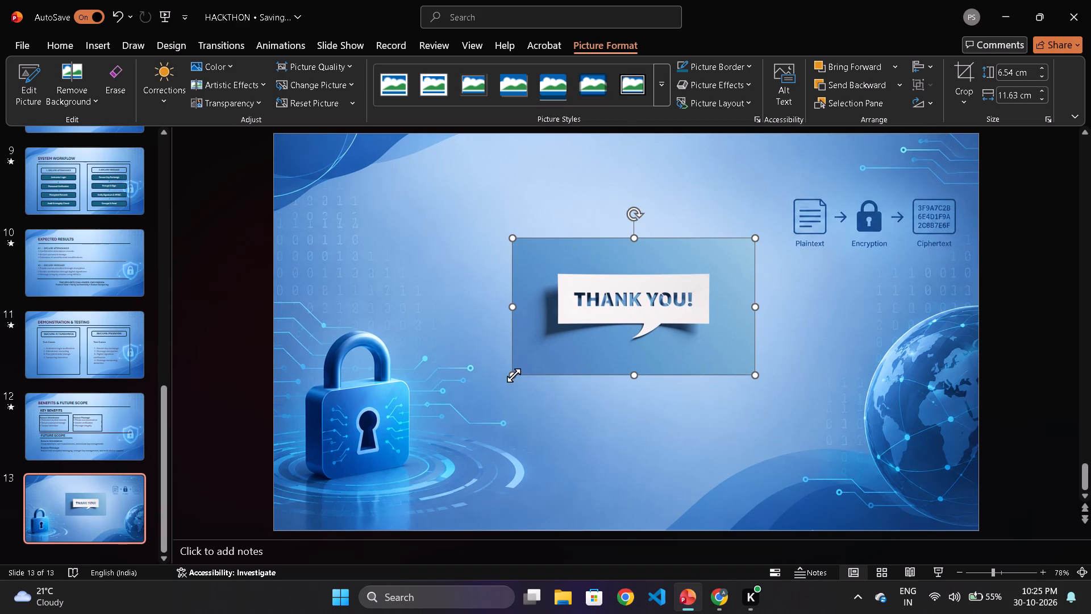
left_click_drag(514, 374, 420, 433)
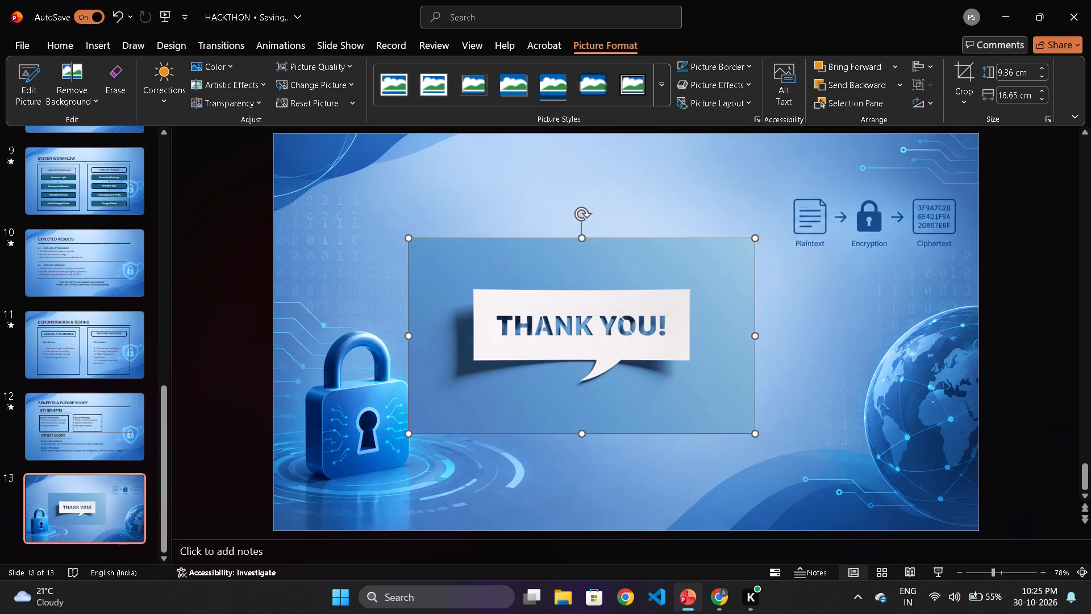
left_click_drag(753, 433, 827, 450)
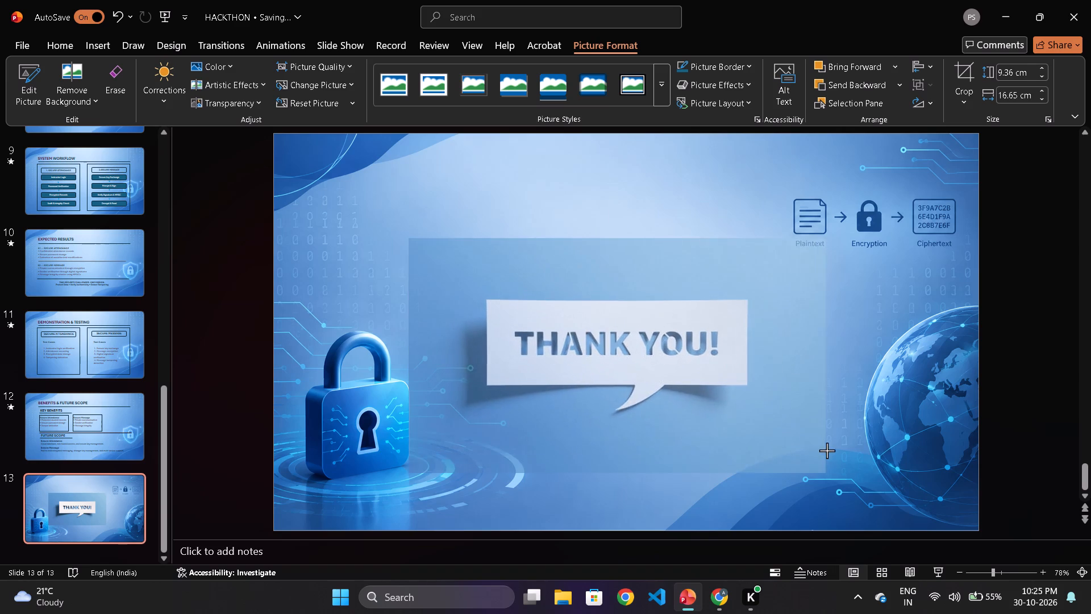
left_click_drag(827, 450, 827, 450)
left_click_drag(672, 350, 671, 320)
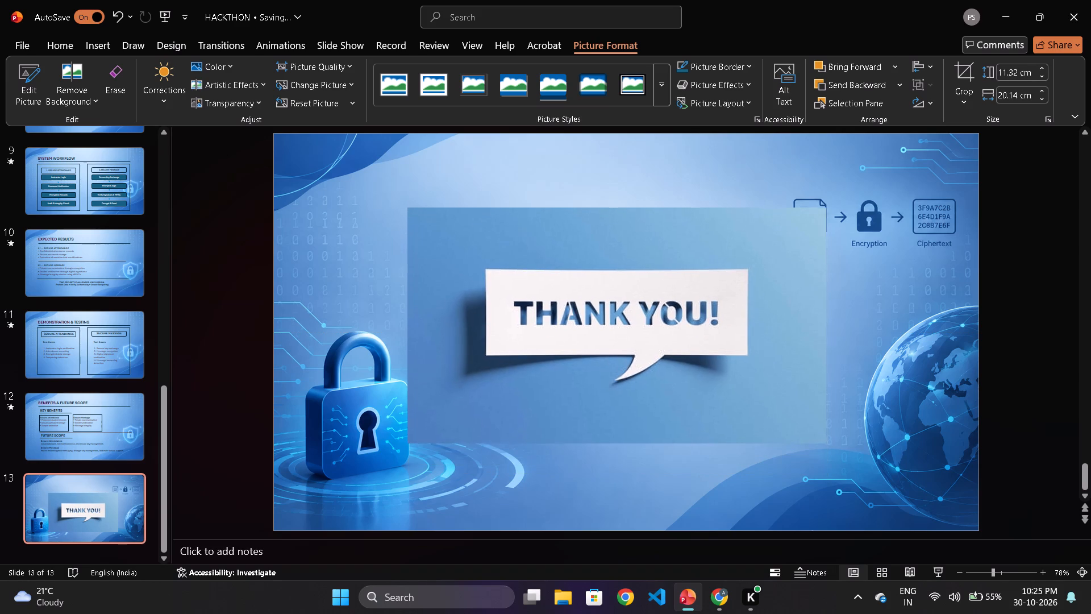
Nudge the THANK YOU! picture on slide 13 slightly upward and toward the globe.
left_click_drag(671, 320, 673, 317)
left_click(1090, 354)
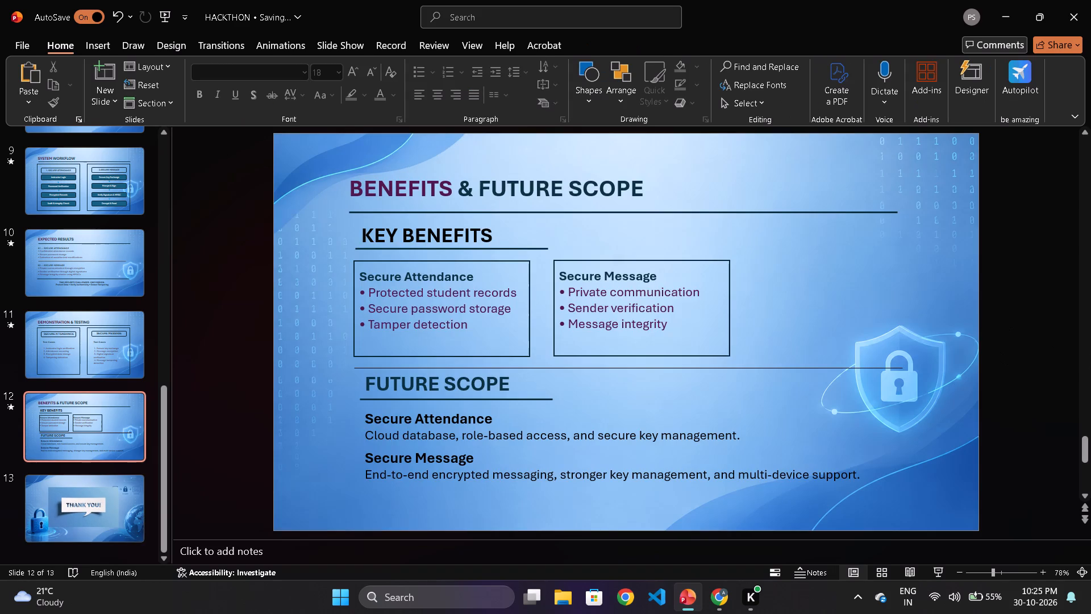
key("Down")
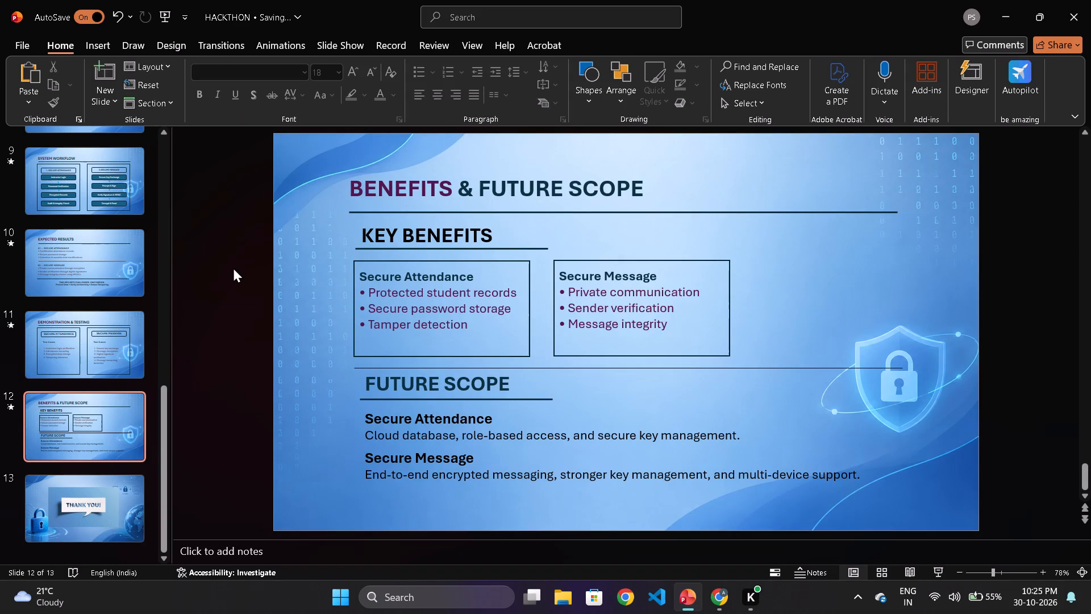
left_click(233, 267)
left_click(233, 267)
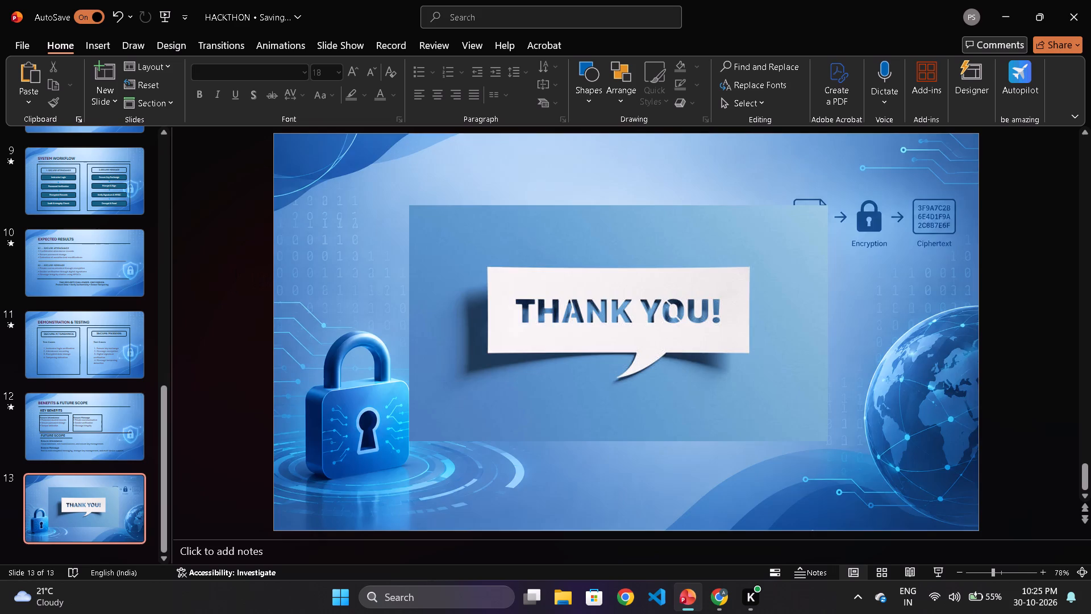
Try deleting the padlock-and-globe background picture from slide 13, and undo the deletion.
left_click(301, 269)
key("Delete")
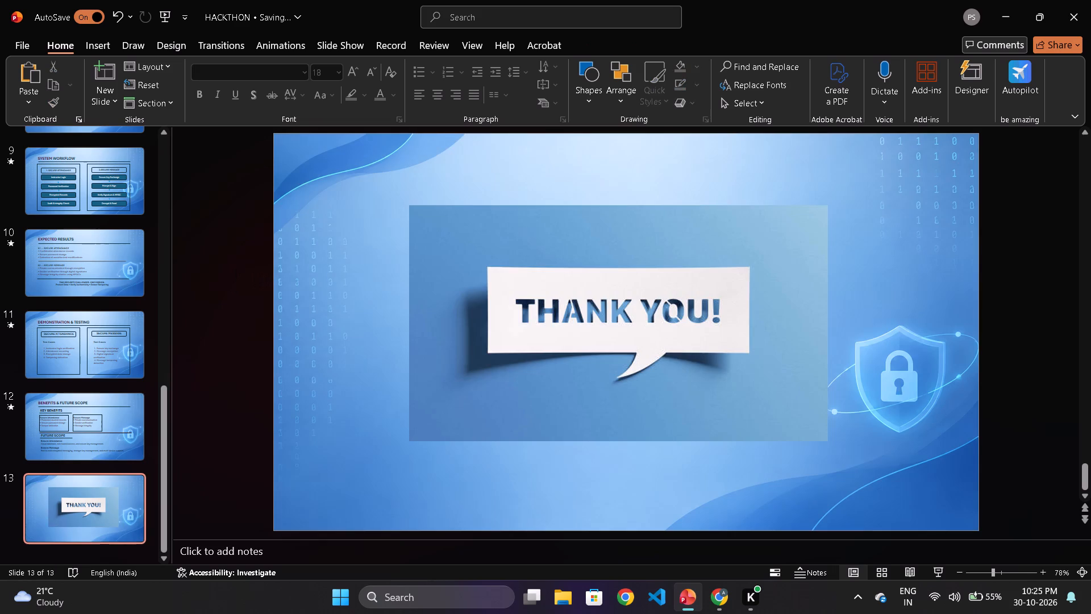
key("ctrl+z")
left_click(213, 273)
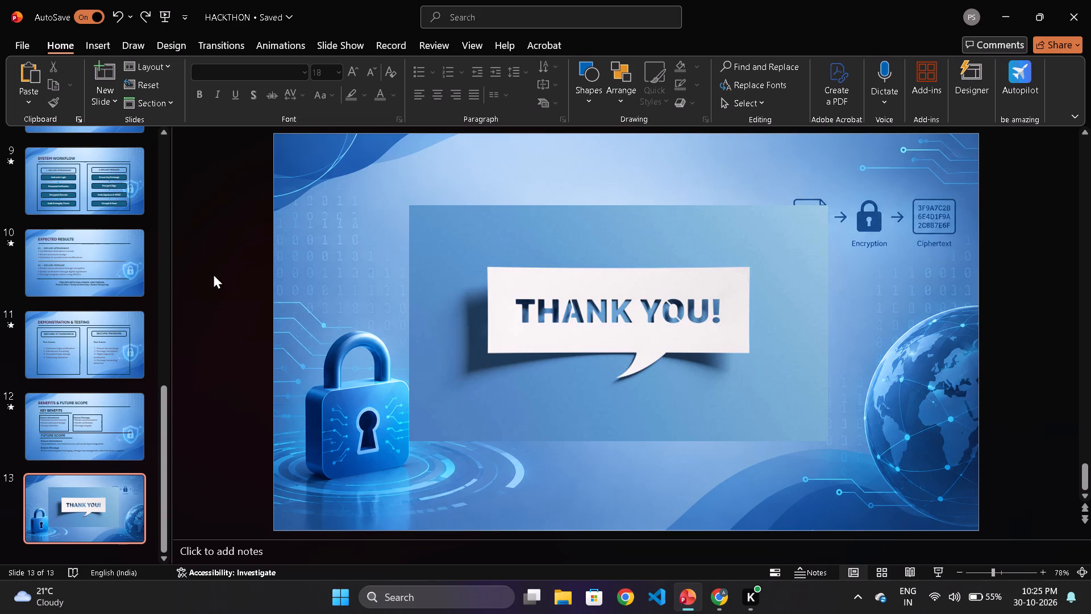
Start the slide show from the DIGITAL TRUST title slide and rewind its animations to the beginning.
scroll(213, 273, "up", 9)
scroll(58, 215, "up", 10)
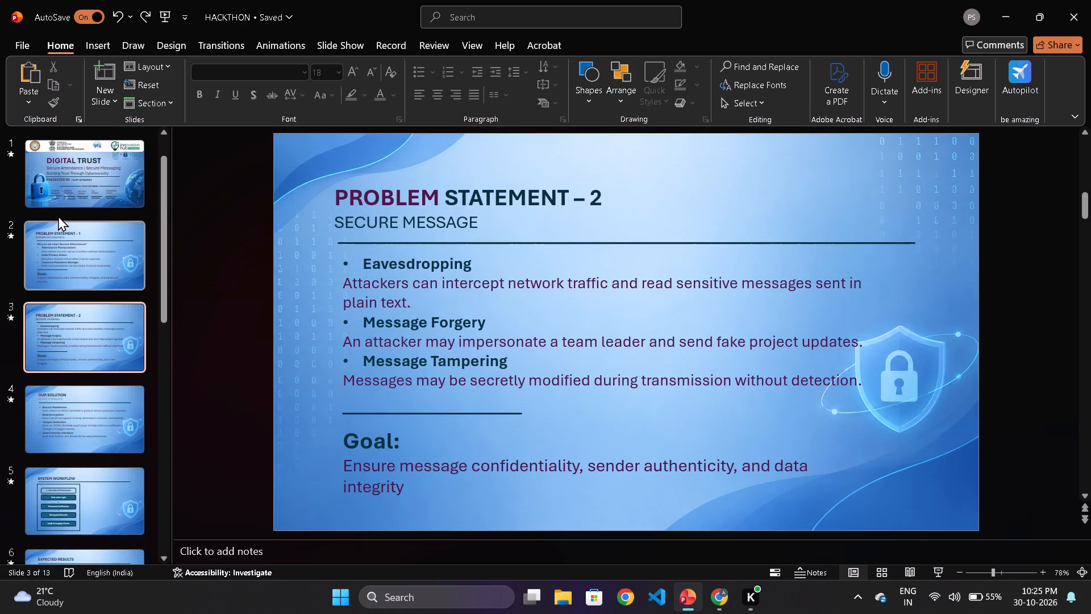
left_click(73, 185)
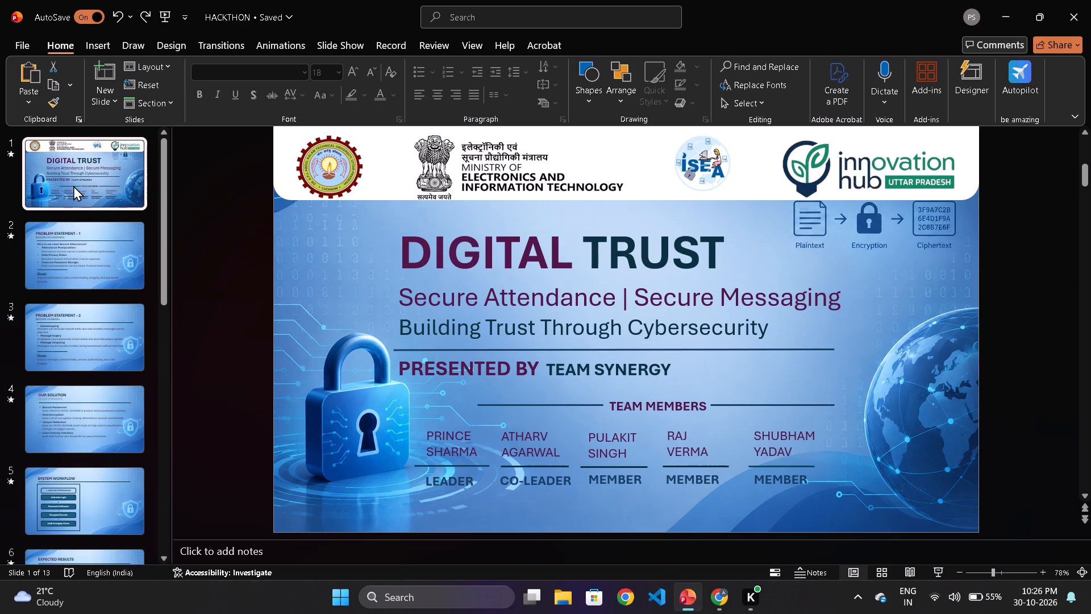
key("F5")
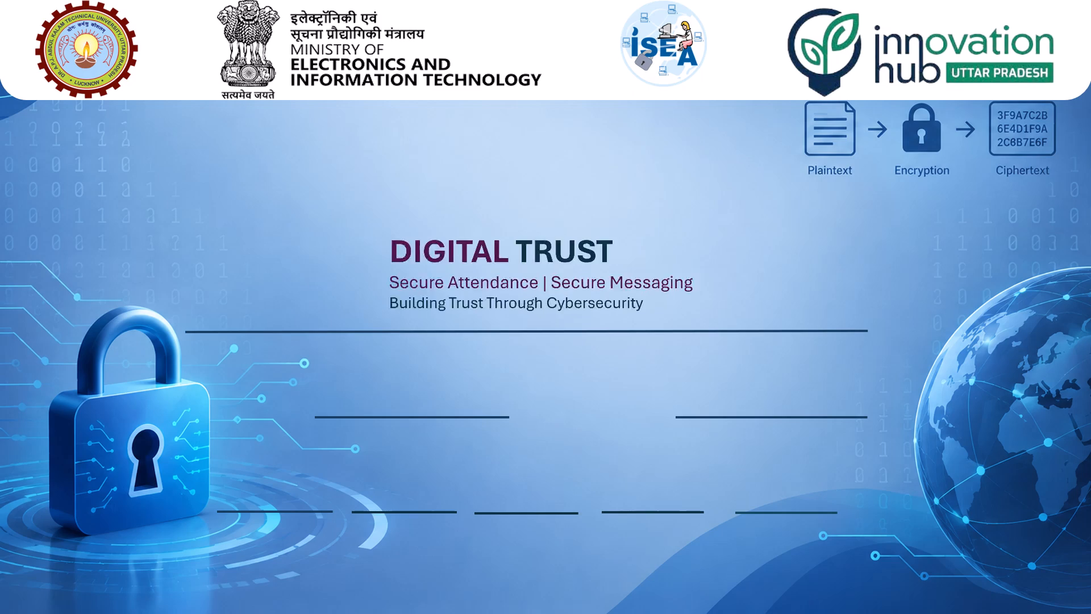
key("Left")
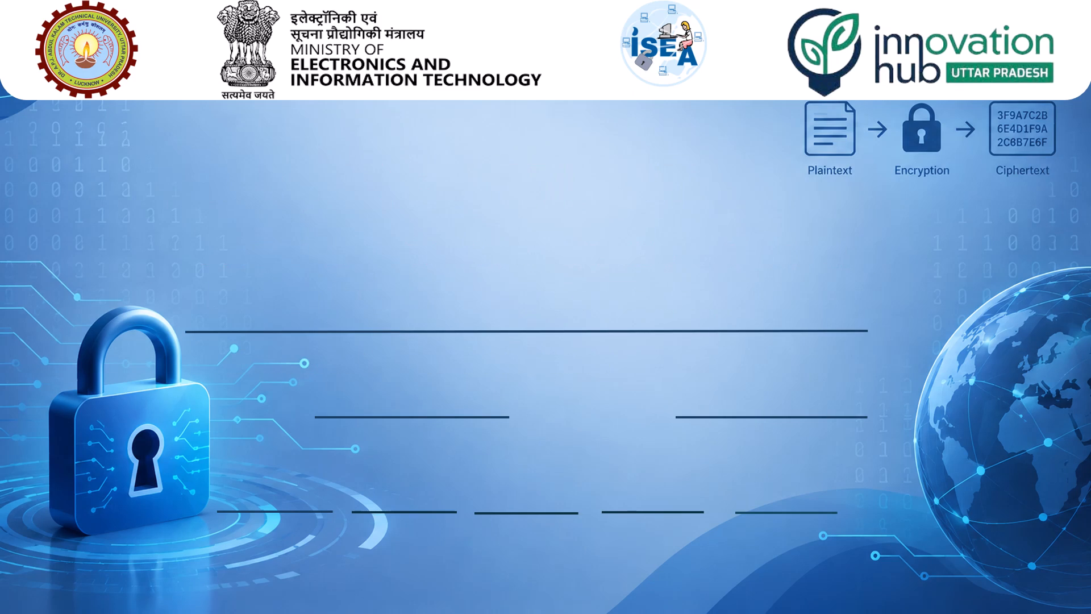
key("Left")
key("Left")
key("Left")
key("Left")
key("Left")
key("Left")
key("Left")
key("Left")
key("Left")
key("Left")
key("Left")
key("Left")
key("Left")
key("Left")
key("Left")
key("Left")
key("Left")
key("Left")
key("Left")
key("Left")
Play the title slide's animations through the team name and all team member entries.
key("Down")
key("Down")
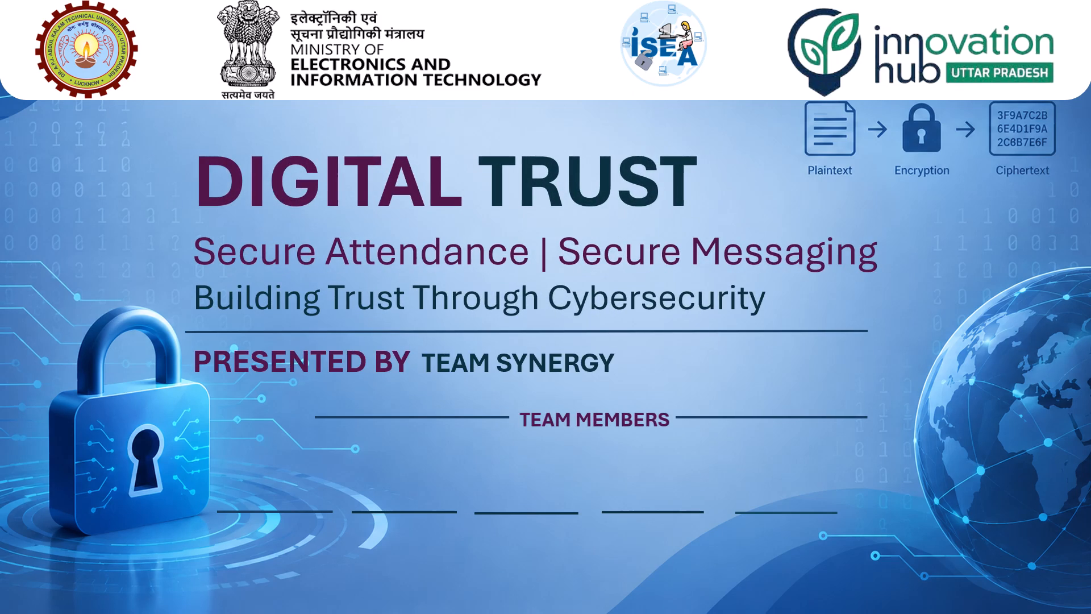
key("Down")
key("Down")
key("Down")
key("Down")
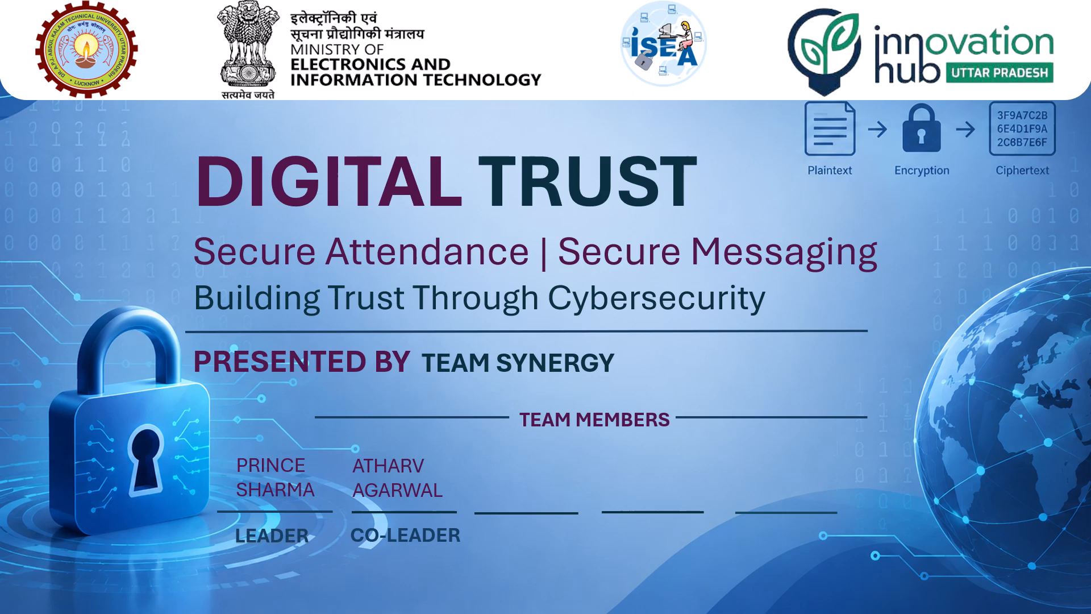
key("Down")
key("Down")
key("Down")
key("Down")
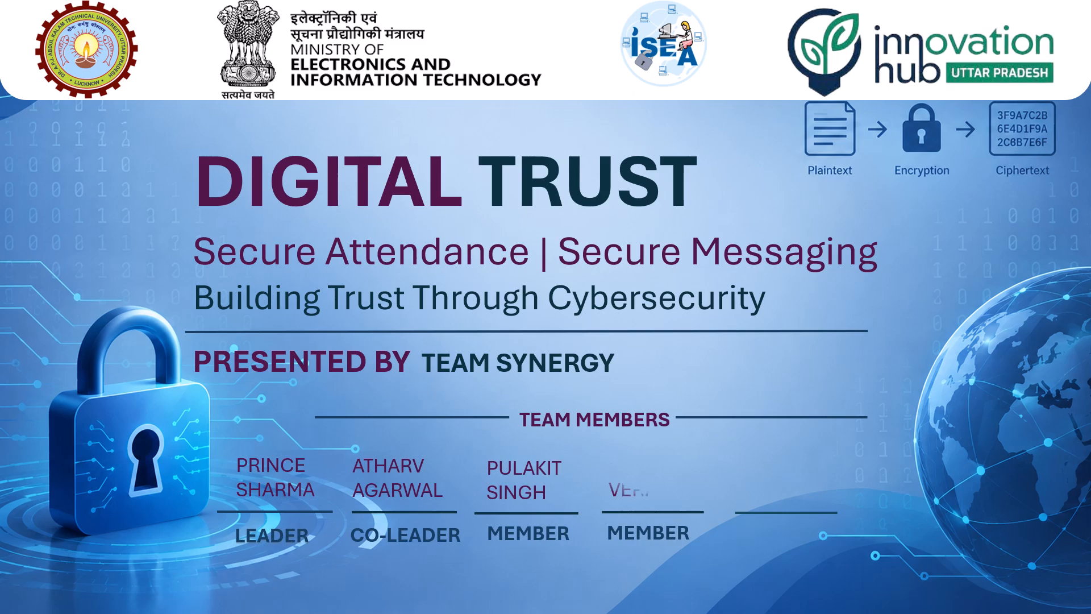
key("Down")
key("Down")
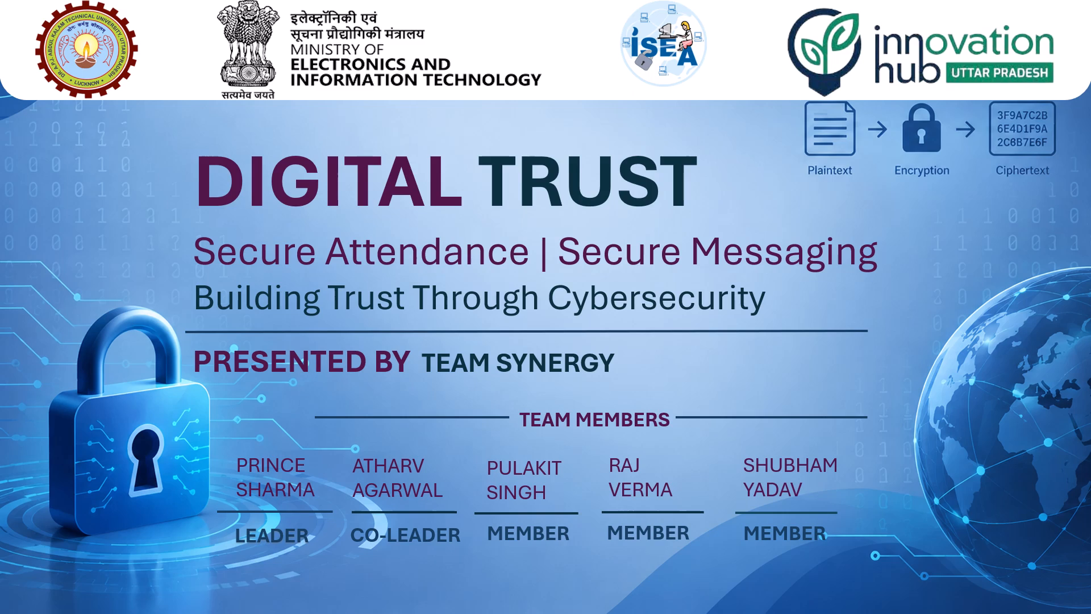
Review the remaining slides' animations, including the System Workflow, Expected Results and Demonstration & Testing slides, and leave the slide show.
key("Down")
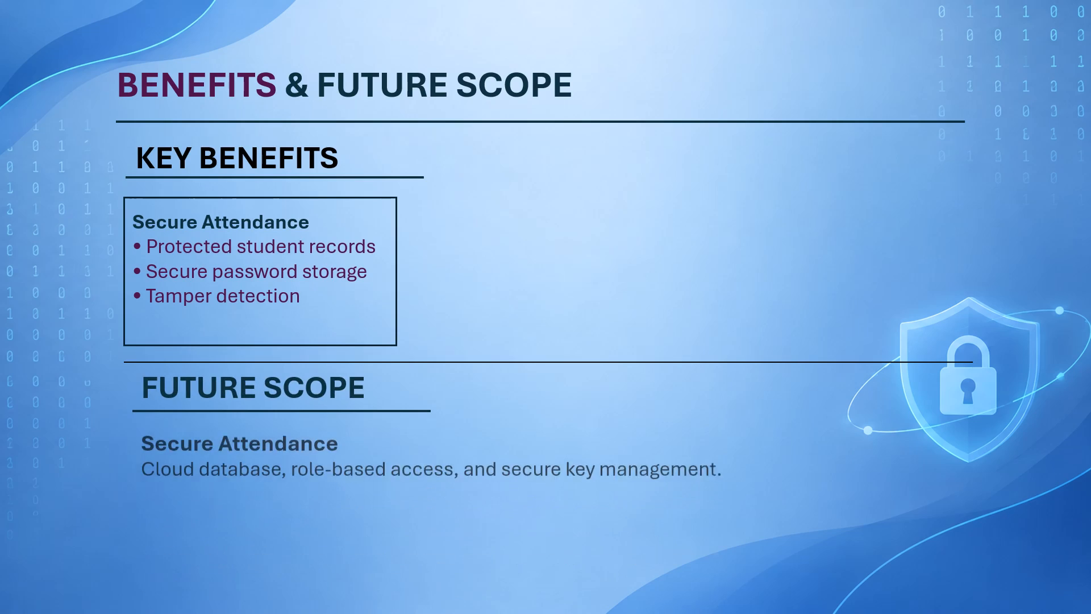
key("Down")
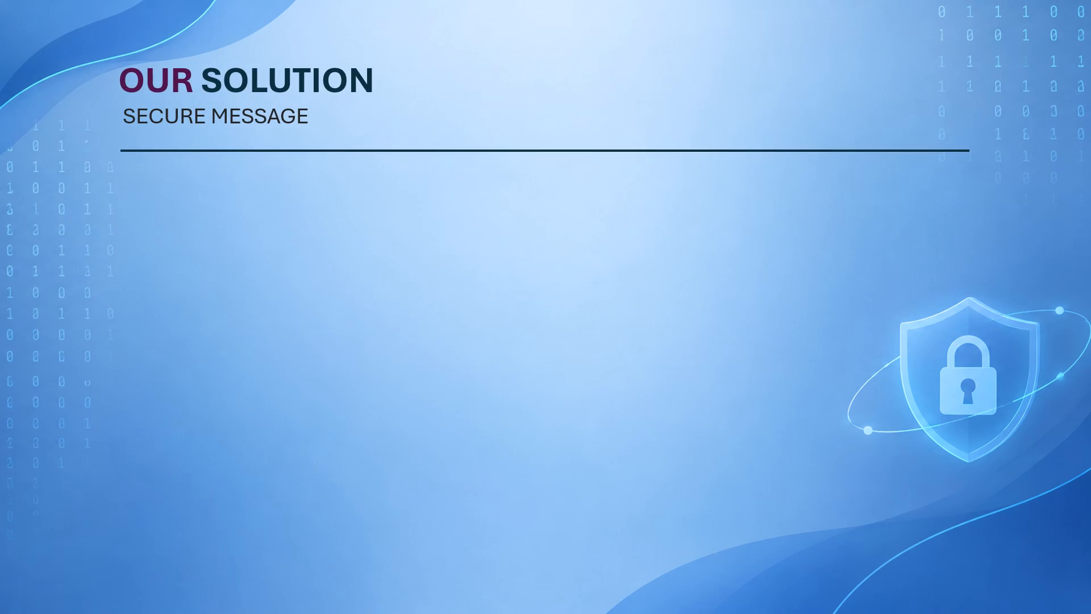
key("Down")
key("Down")
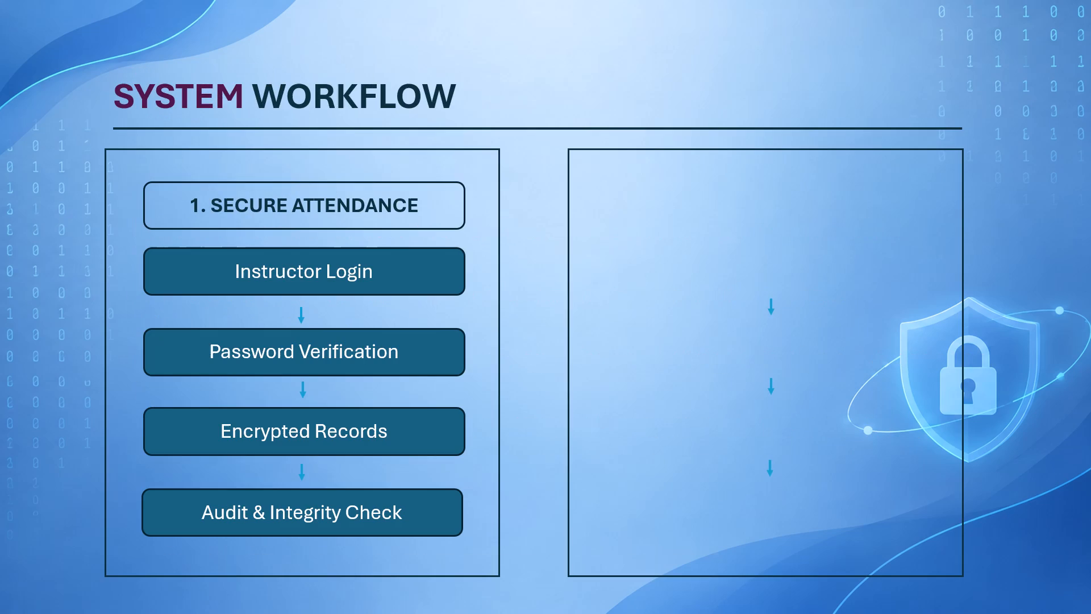
key("Down")
key("Down")
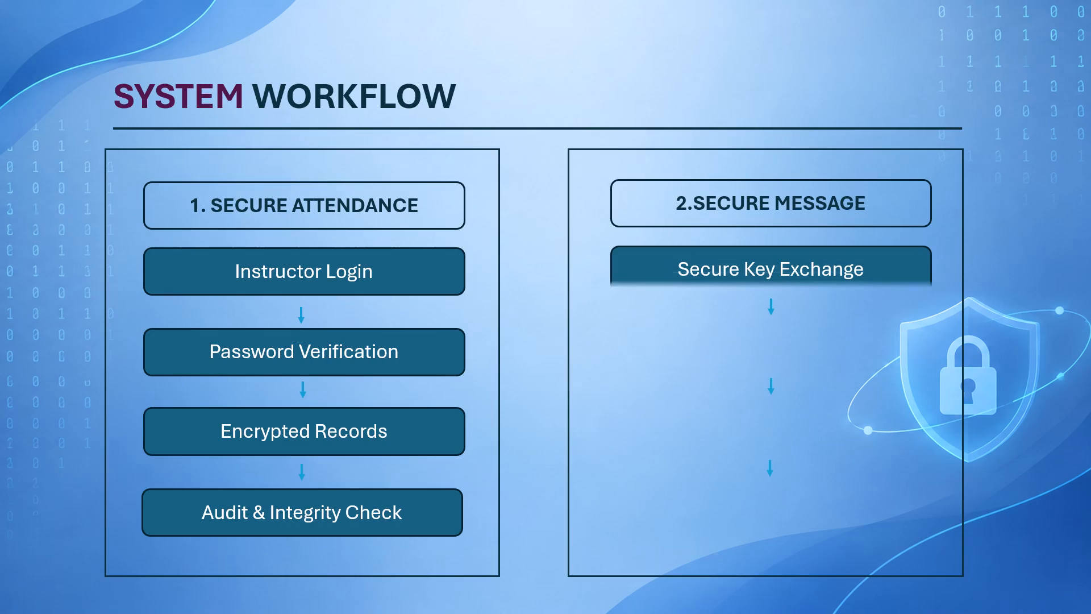
key("Down")
key("Down")
key("Down")
key("Down")
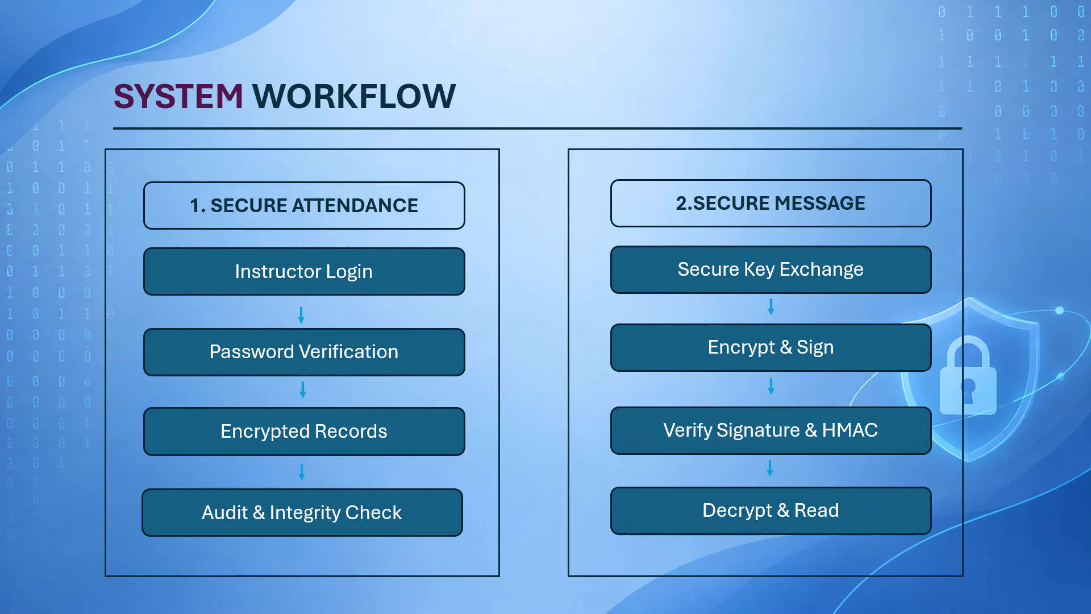
key("Down")
key("Down")
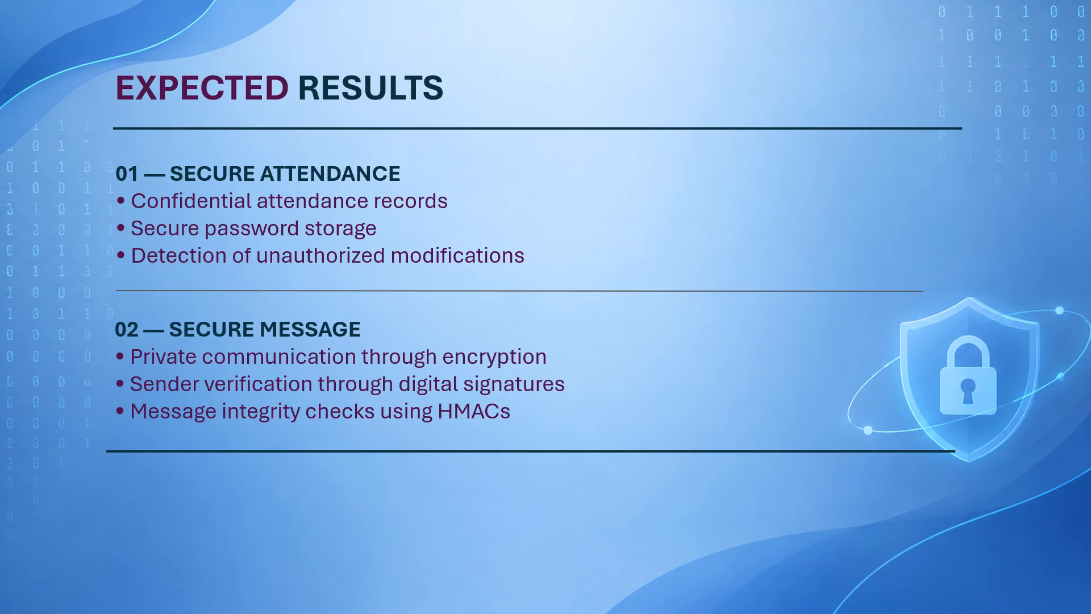
key("Down")
key("Down")
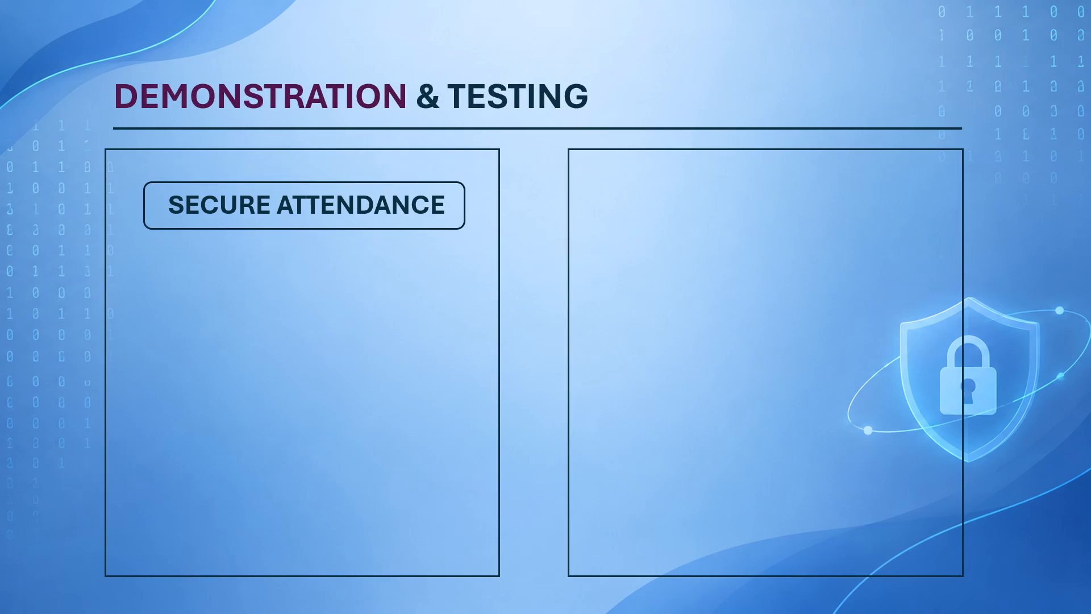
key("Down")
key("Down")
key("Down")
key("Down")
key("Down")
key("Escape")
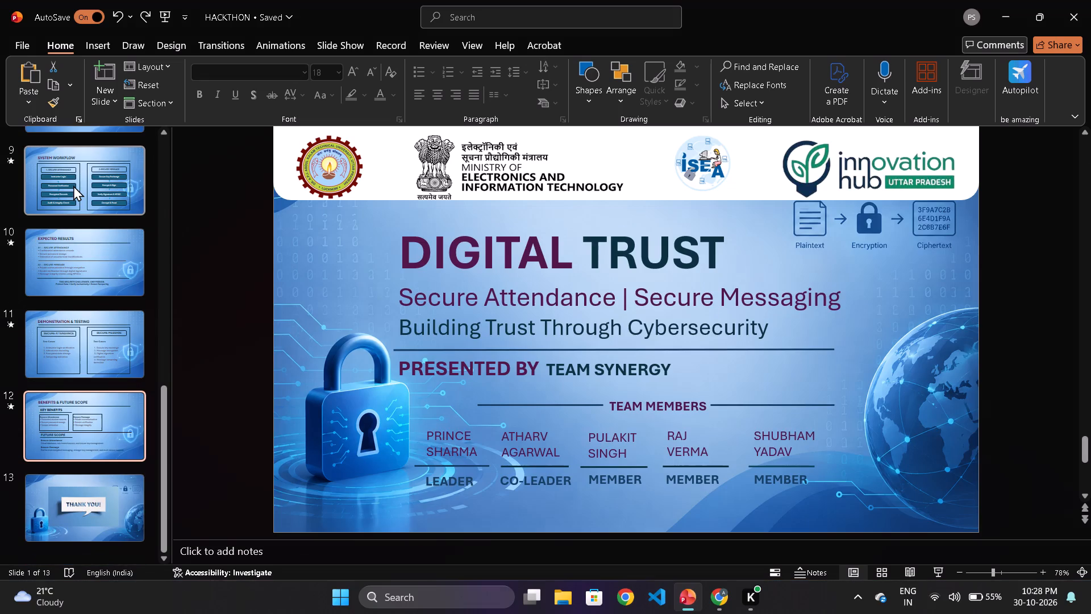
Delete slide 11, DEMONSTRATION & TESTING, from the presentation.
scroll(117, 316, "down", 7)
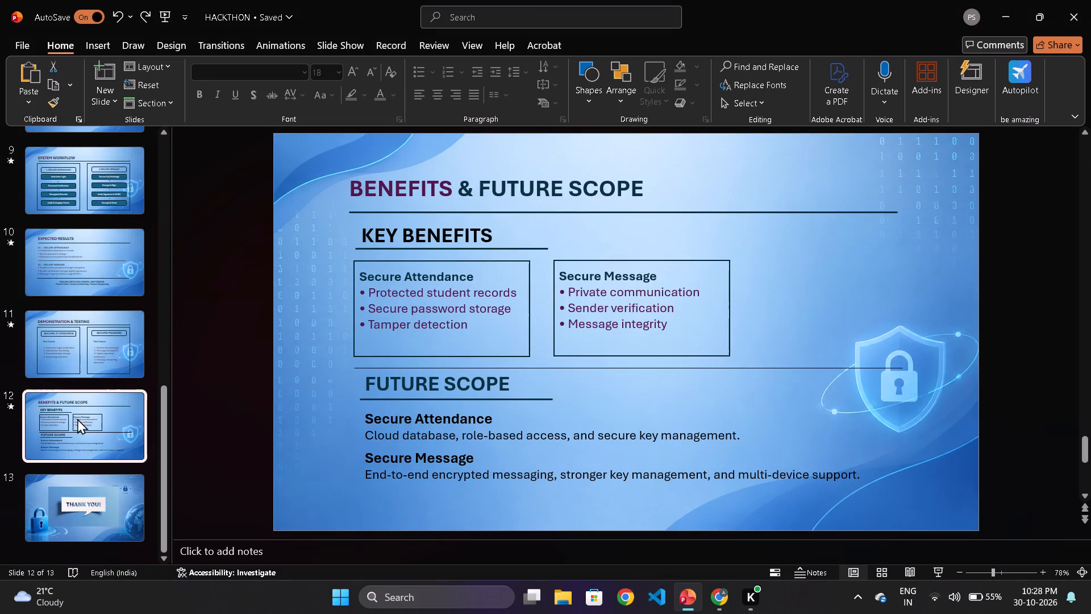
left_click(74, 429)
left_click(74, 429)
left_click(101, 353)
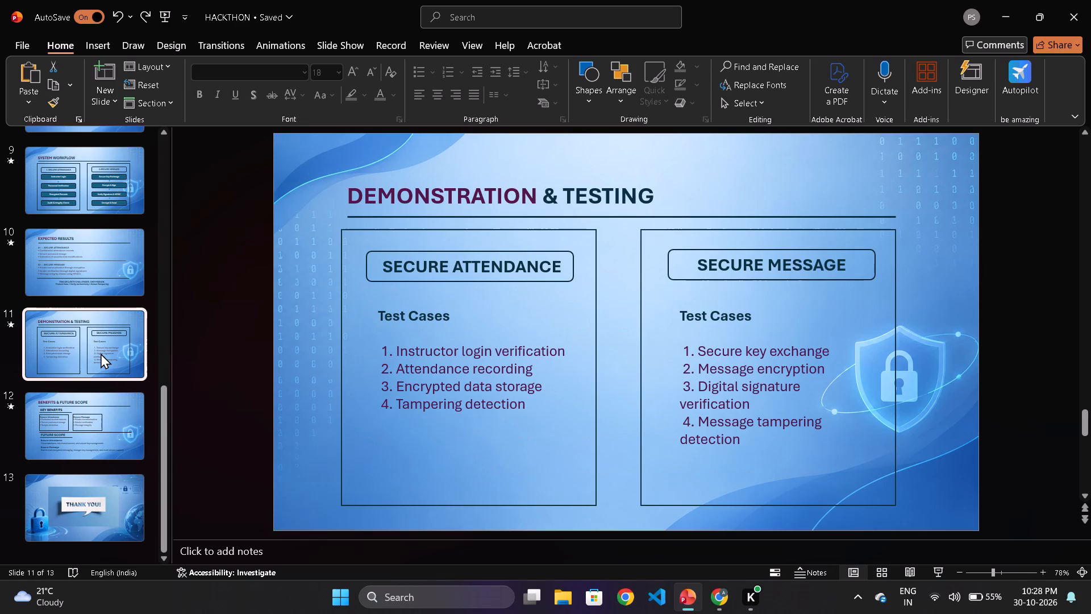
key("Delete")
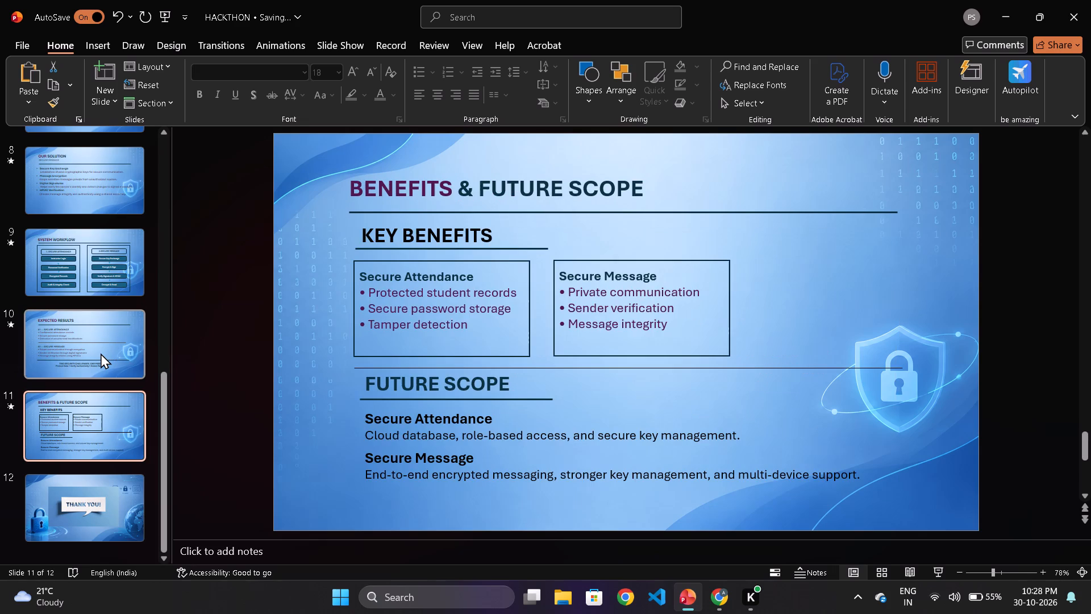
Run the slide show from the BENEFITS & FUTURE SCOPE slide through to its end and exit it.
scroll(97, 406, "down", 7)
left_click(97, 406)
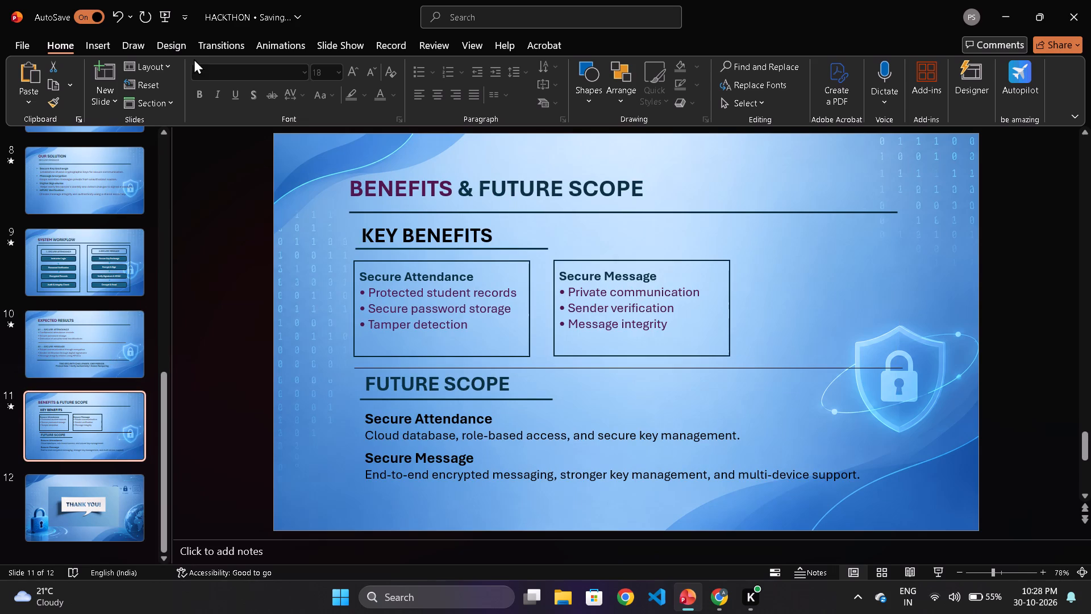
left_click(269, 43)
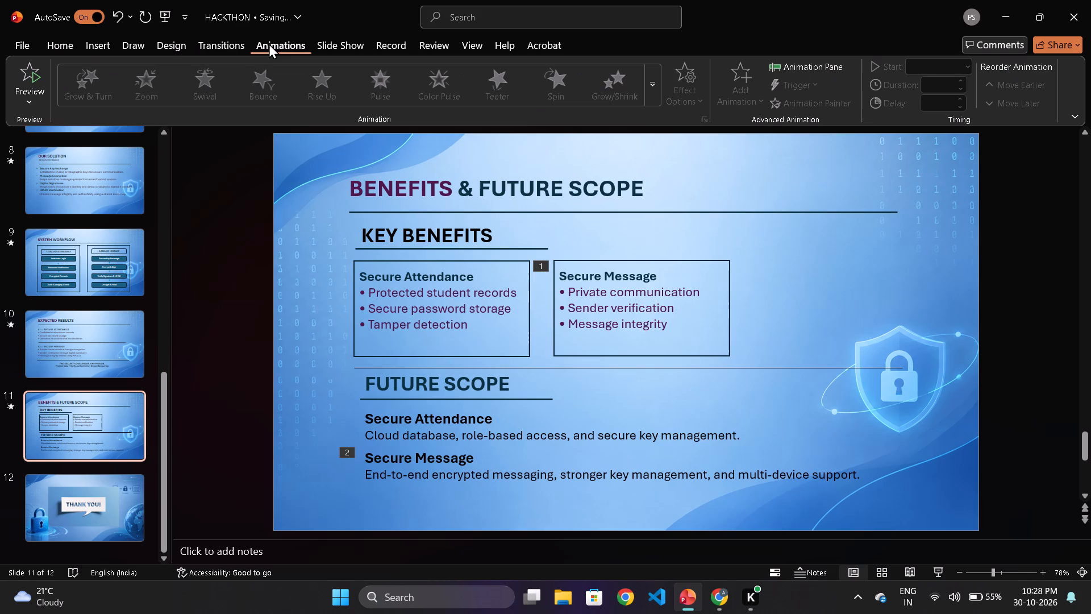
left_click(334, 46)
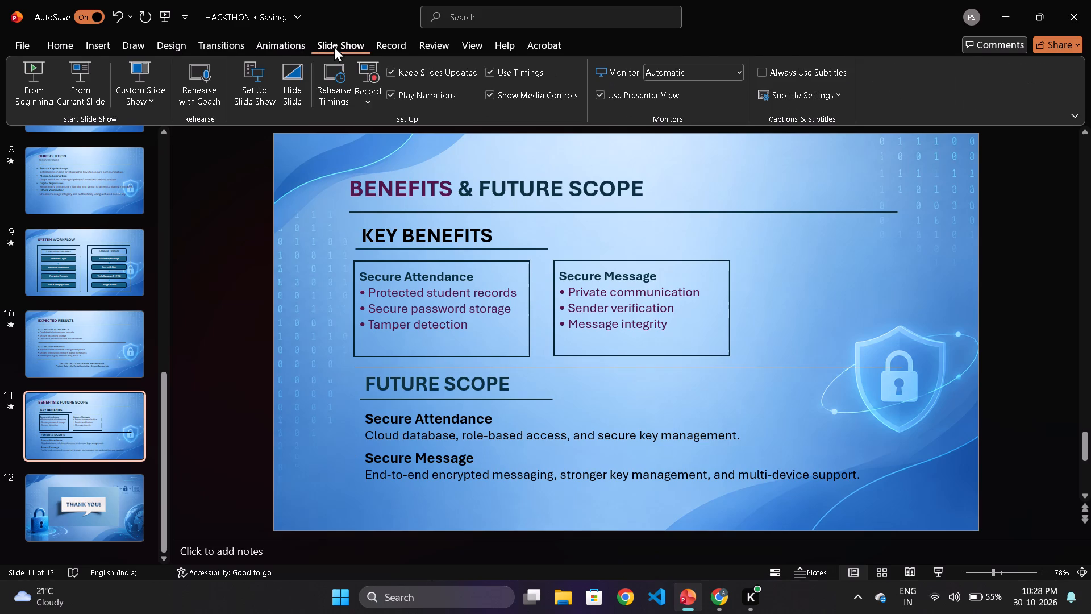
left_click(152, 73)
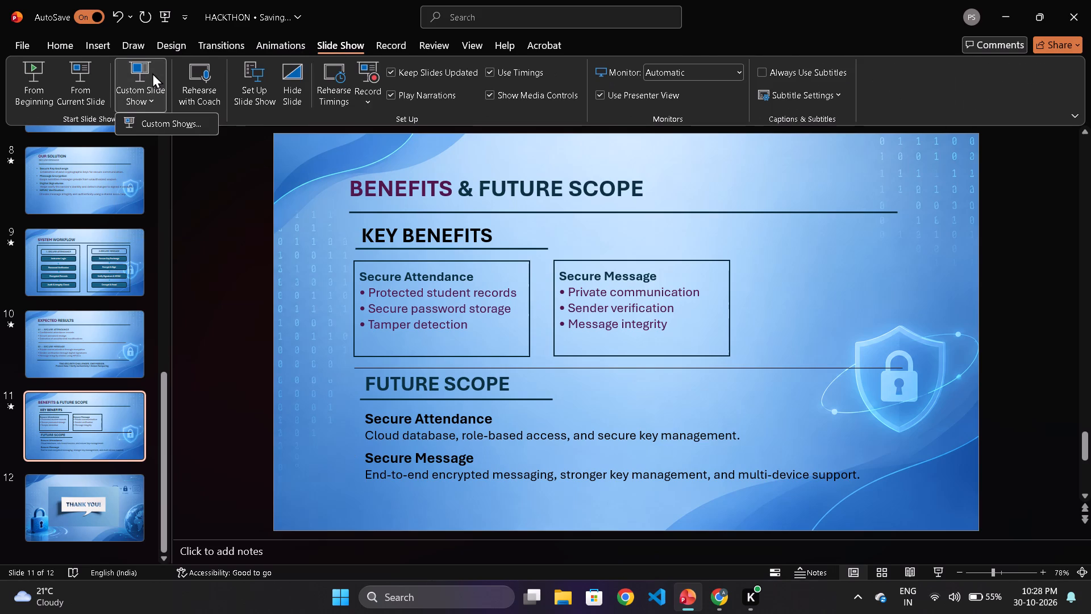
left_click(152, 73)
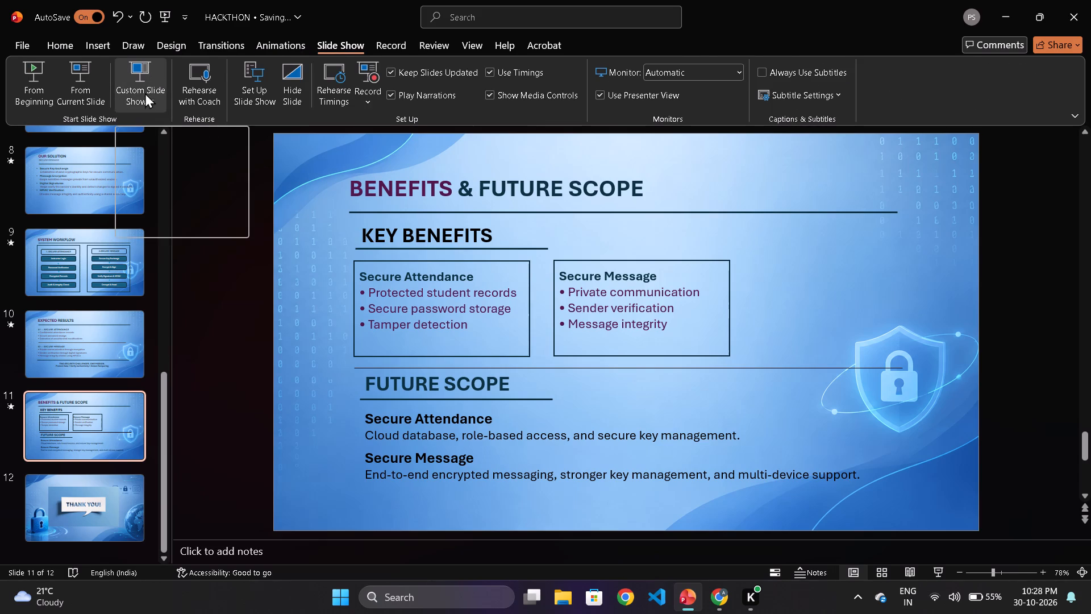
left_click(92, 84)
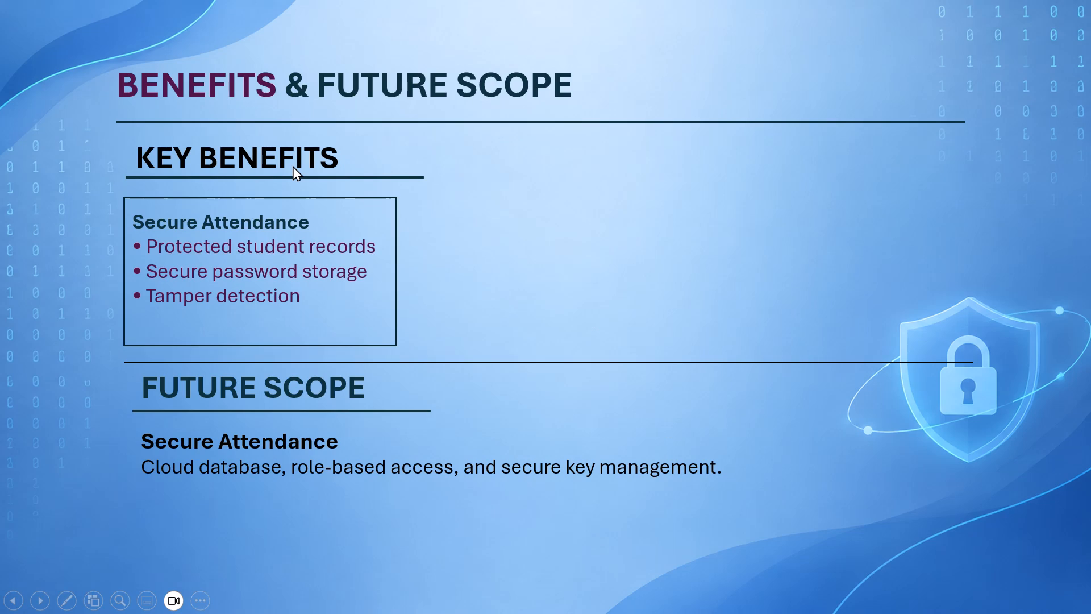
key("Down")
key("Down")
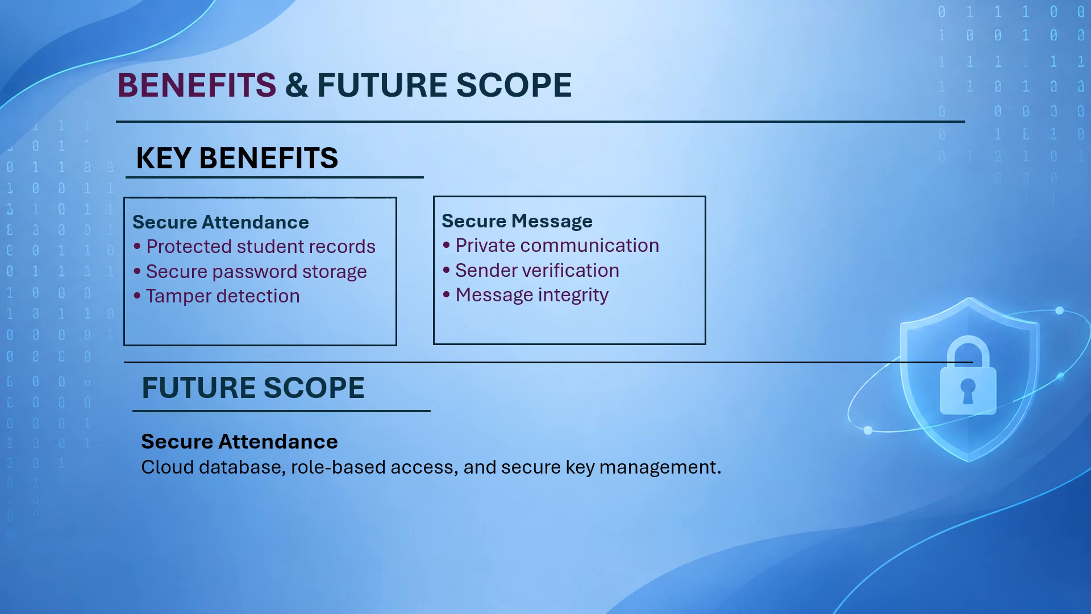
key("Down")
key("Down")
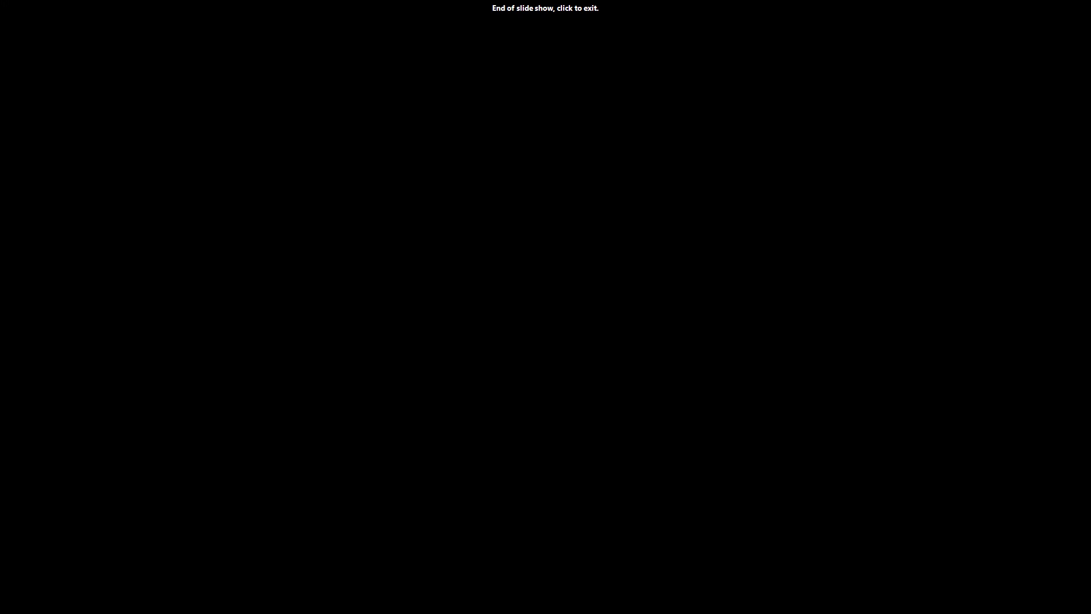
key("Down")
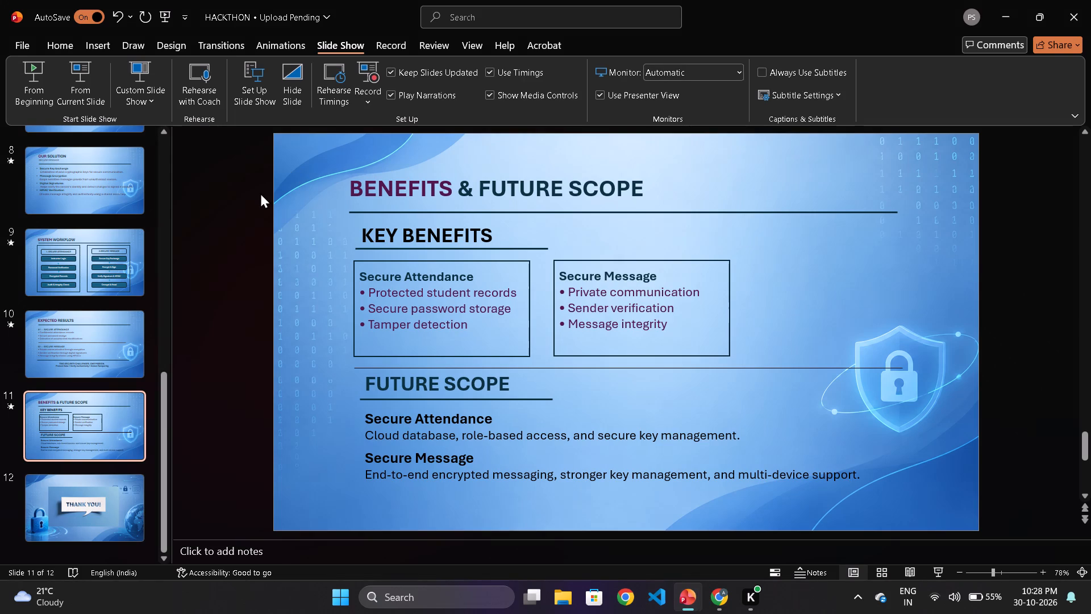
Look through the slide thumbnails from start to end, examining the SYSTEM WORKFLOW slides 5 and 9.
scroll(89, 237, "up", 1)
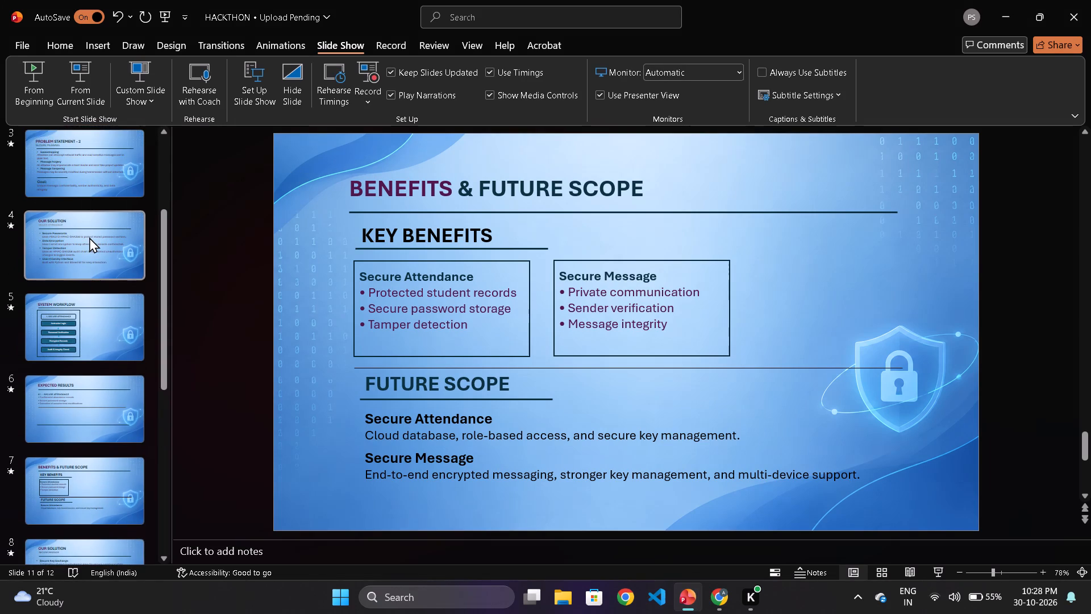
scroll(89, 237, "up", 1)
left_click(93, 326)
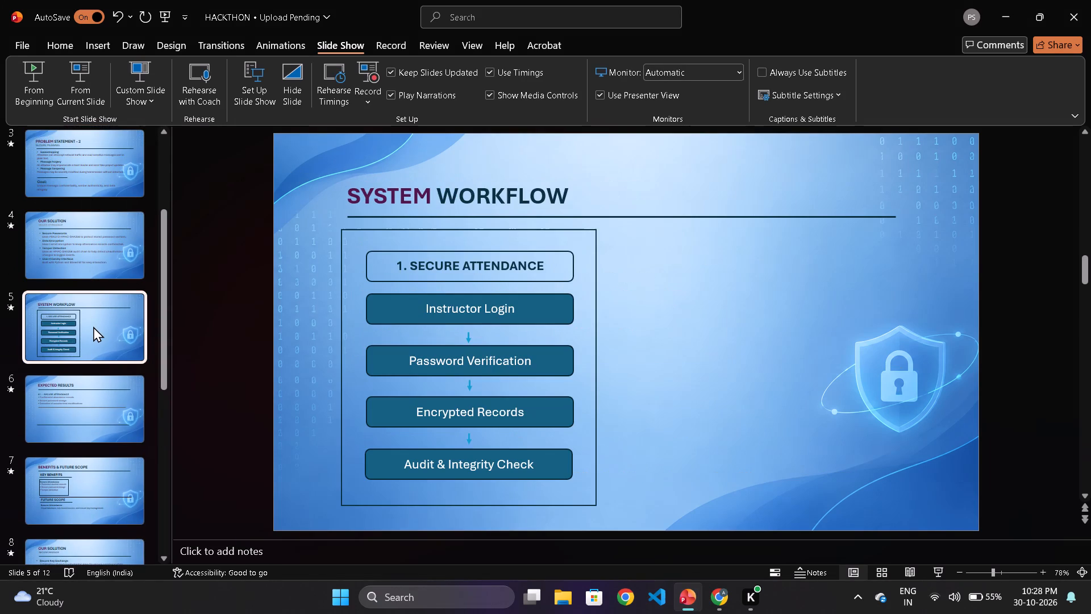
scroll(93, 326, "down", 1)
left_click(65, 467)
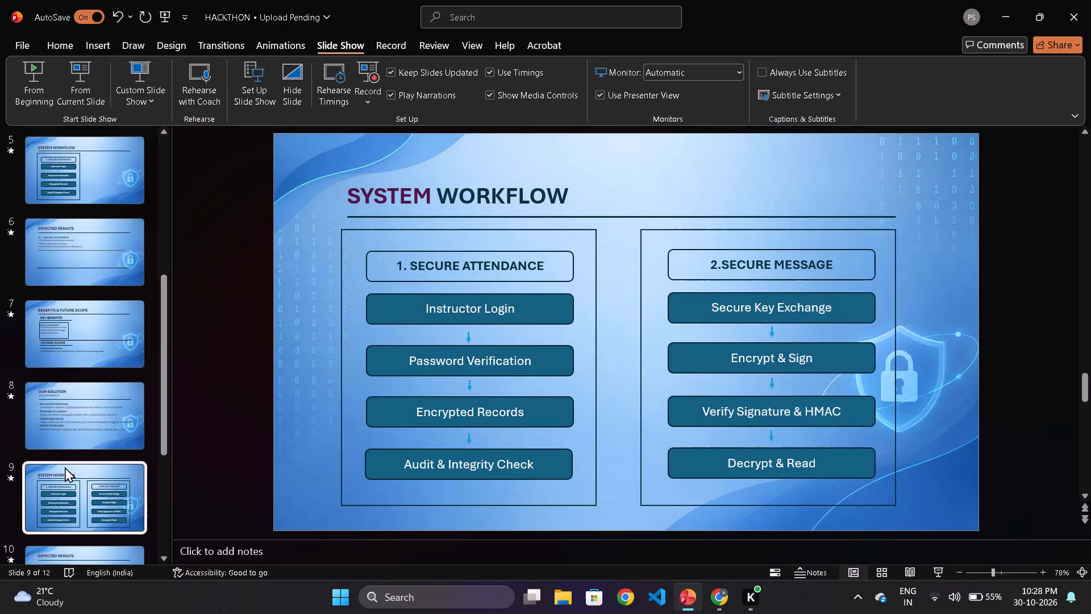
scroll(51, 472, "down", 3)
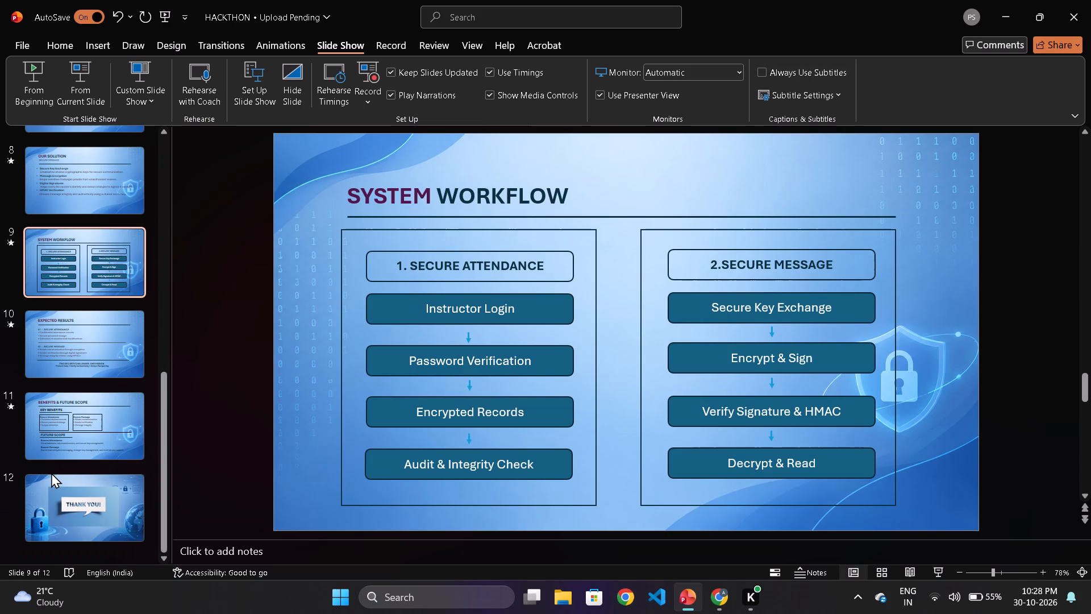
scroll(51, 472, "up", 8)
scroll(51, 472, "down", 7)
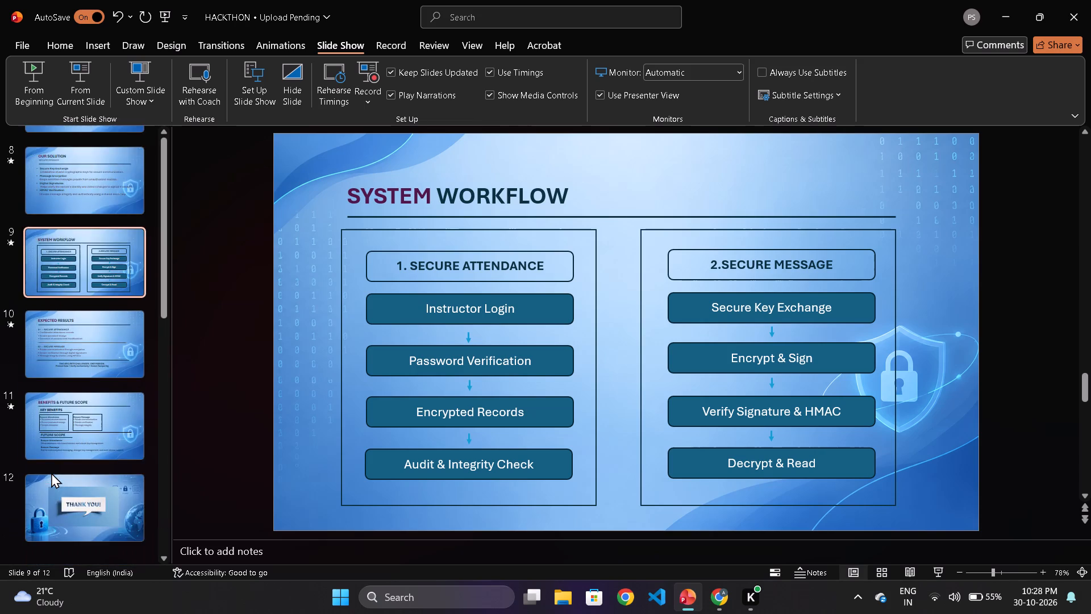
scroll(51, 472, "up", 9)
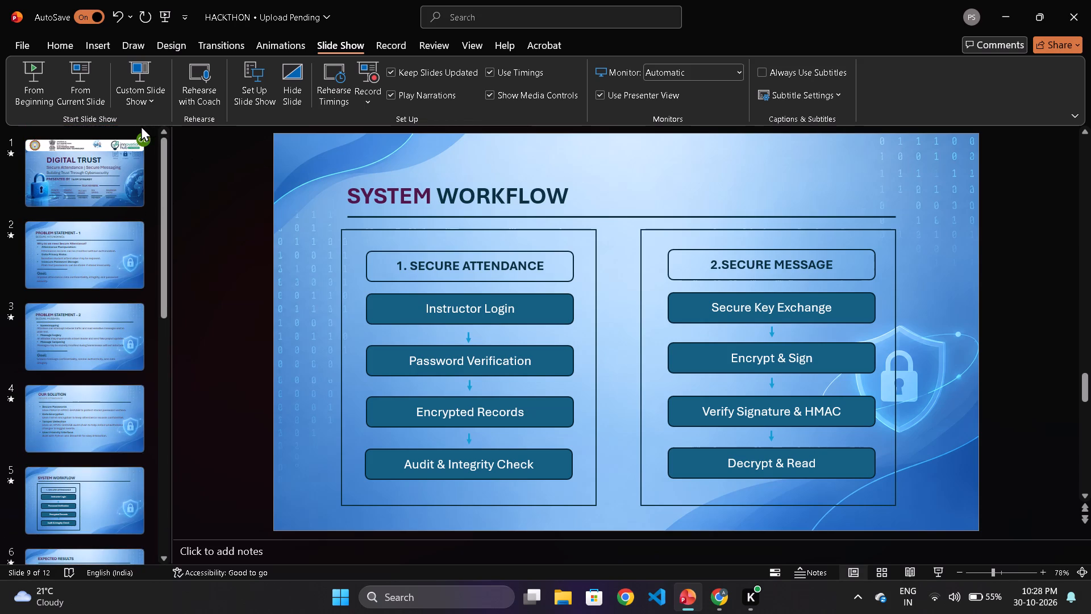
Check which collaborator is present on slide 1 of the shared presentation.
left_click(138, 138)
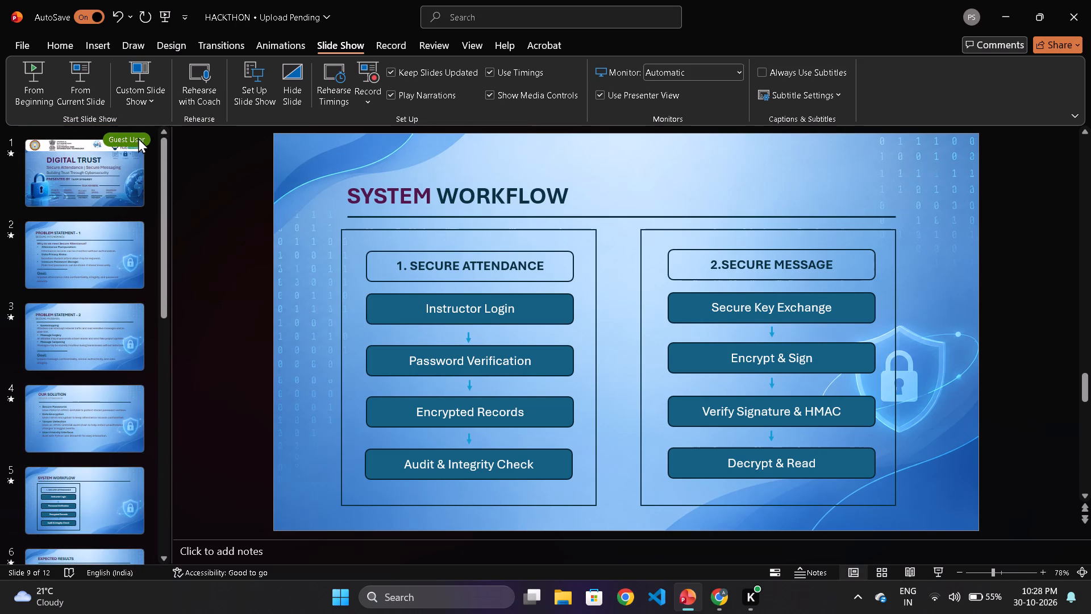
left_click(138, 138)
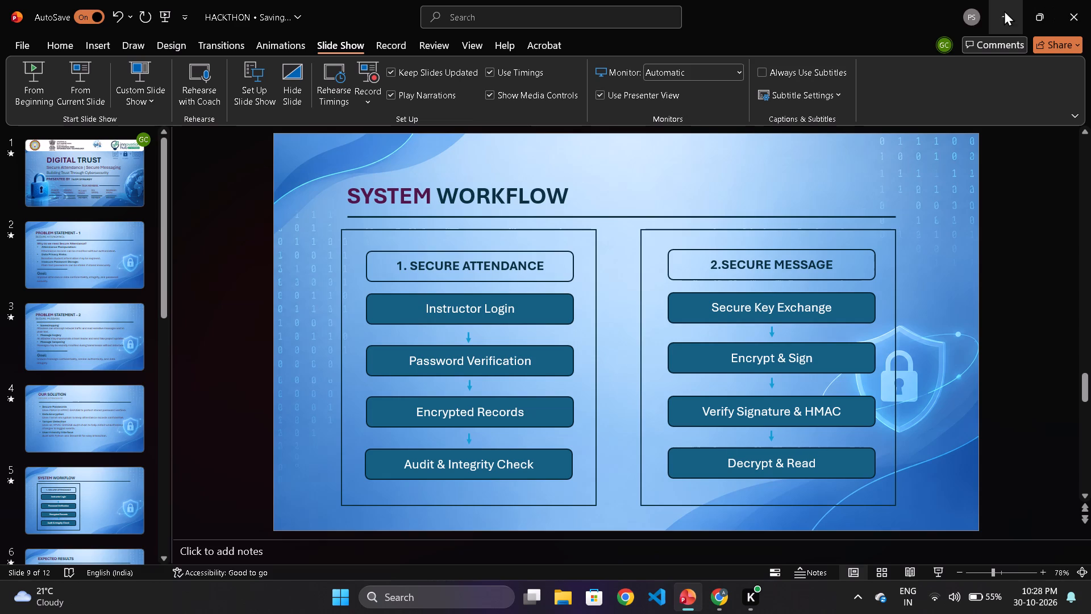
left_click(947, 42)
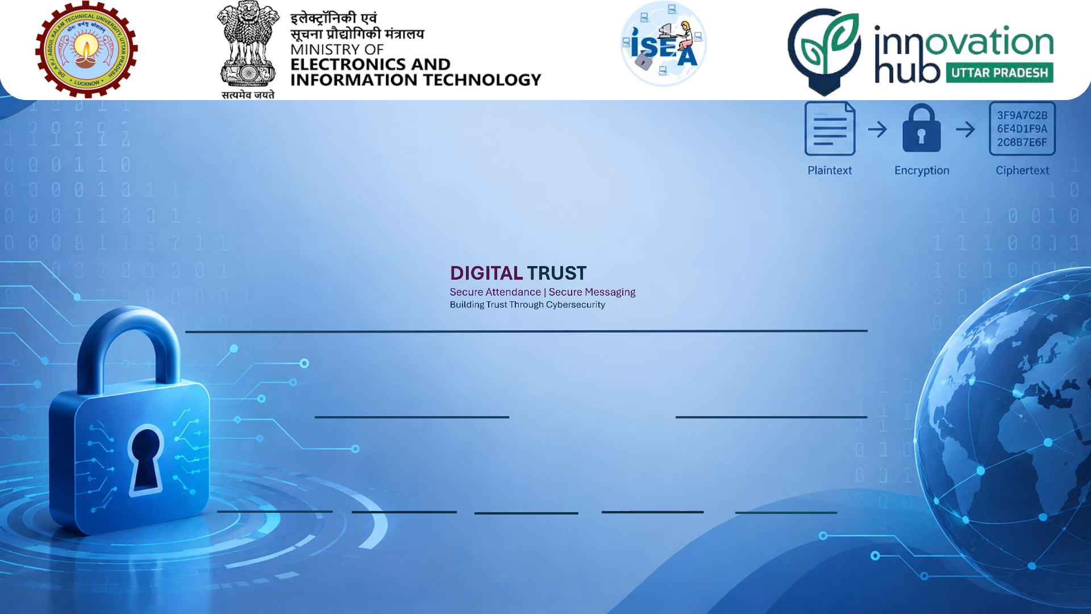
Play the title slide's opening animations in the slide show through the TEAM MEMBERS heading, and step back to the slide's start.
key("Right")
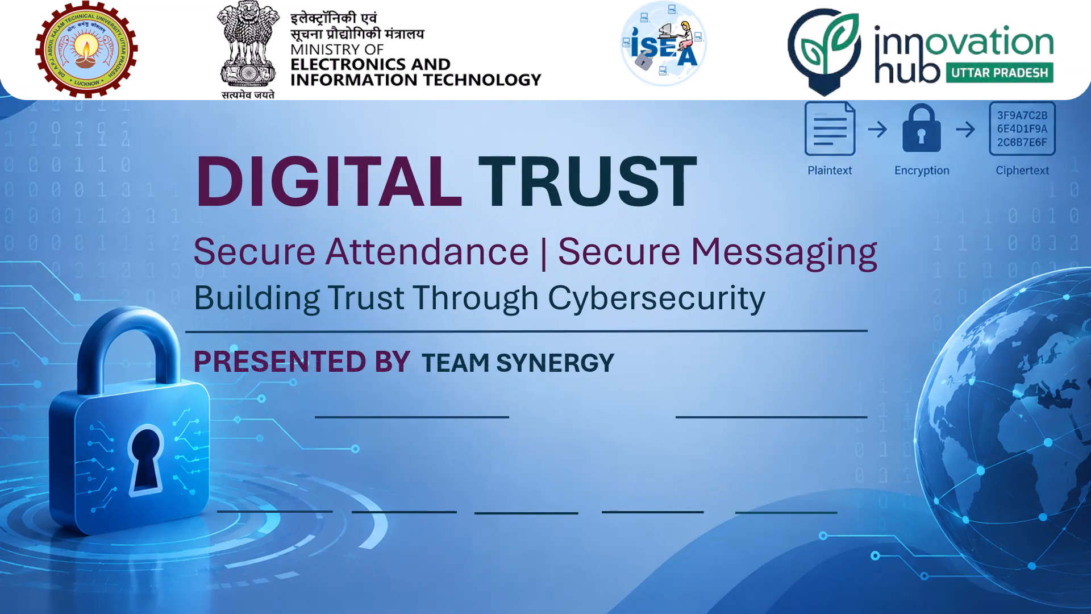
key("Right")
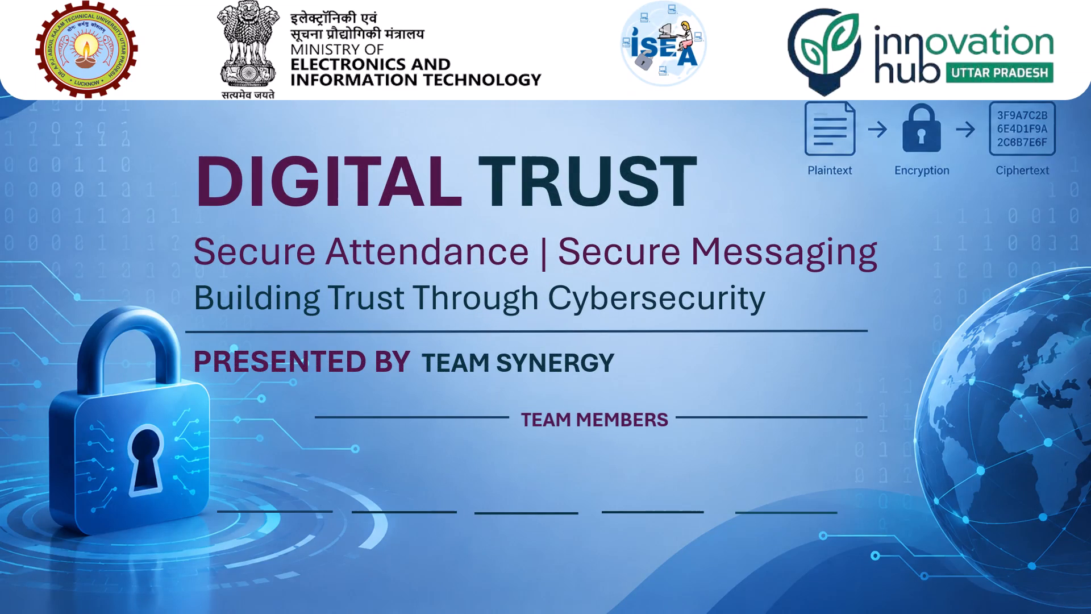
key("Up")
key("Up")
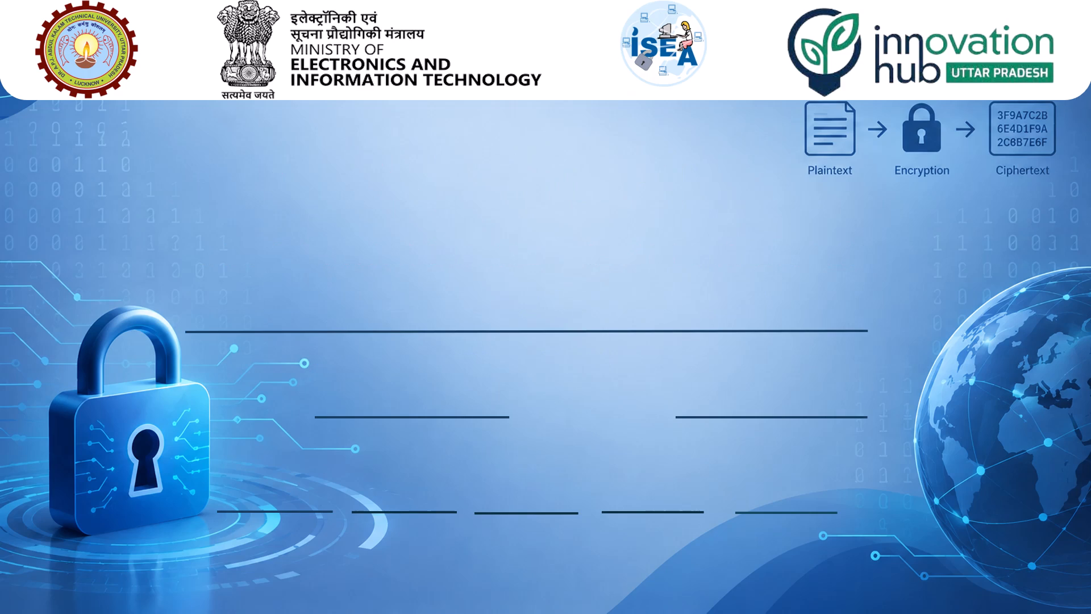
key("Up")
Replay the title slide's animations from the title through the leader and co-leader entries, stepping back and forth among the member entries.
key("Down")
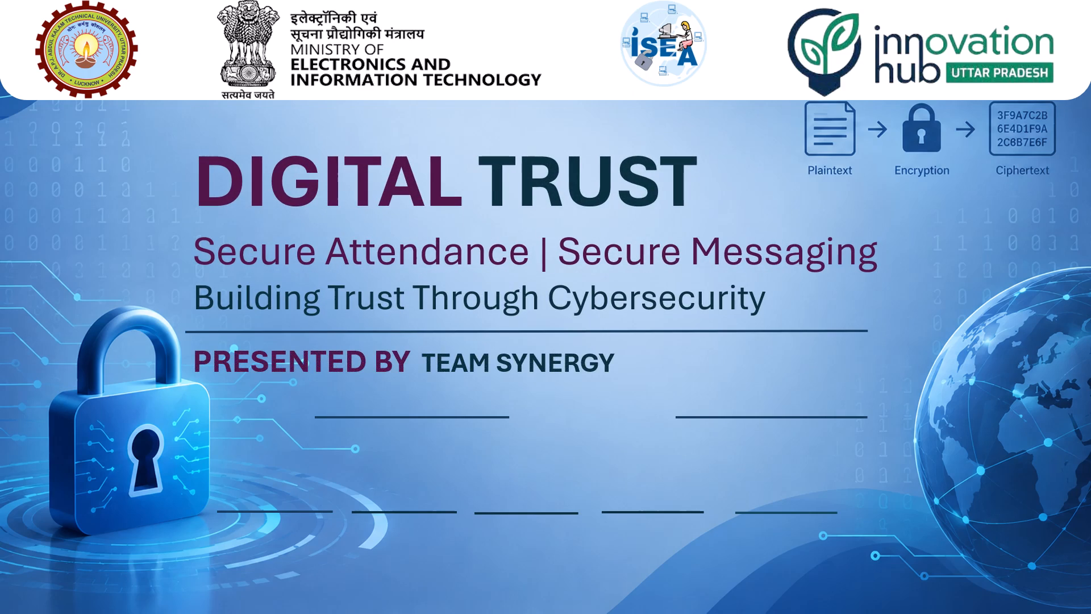
key("Right")
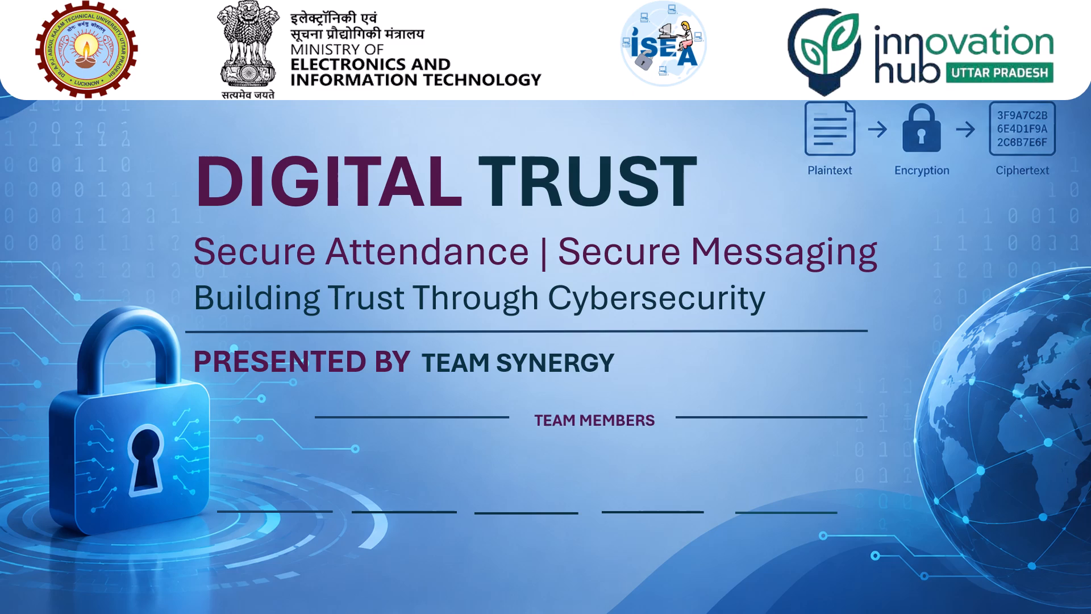
key("Right")
key("Right")
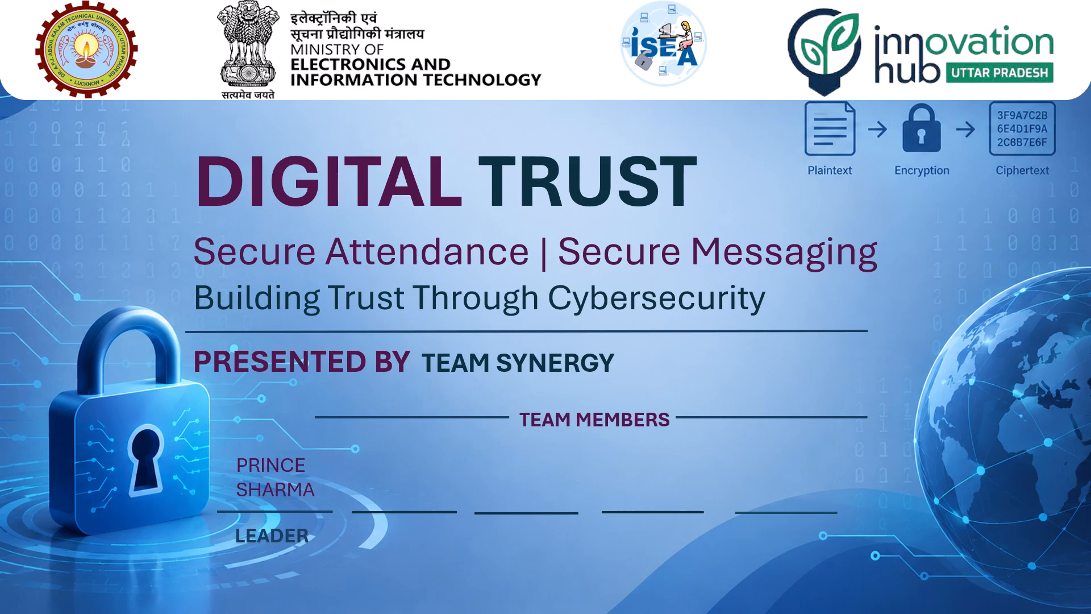
key("Right")
key("Right")
key("Right")
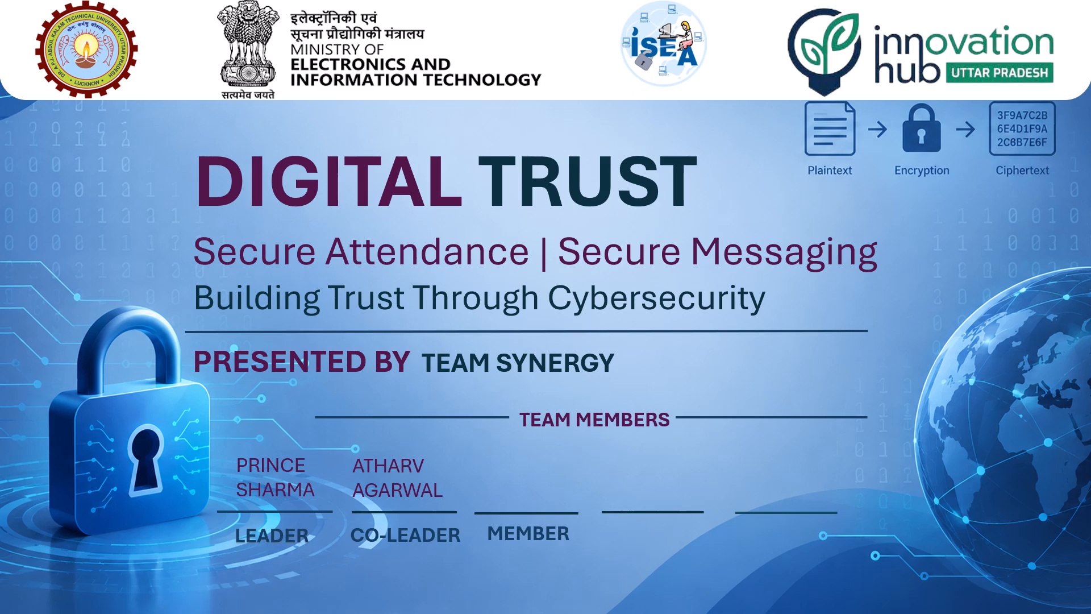
key("Left")
key("Left")
key("Left")
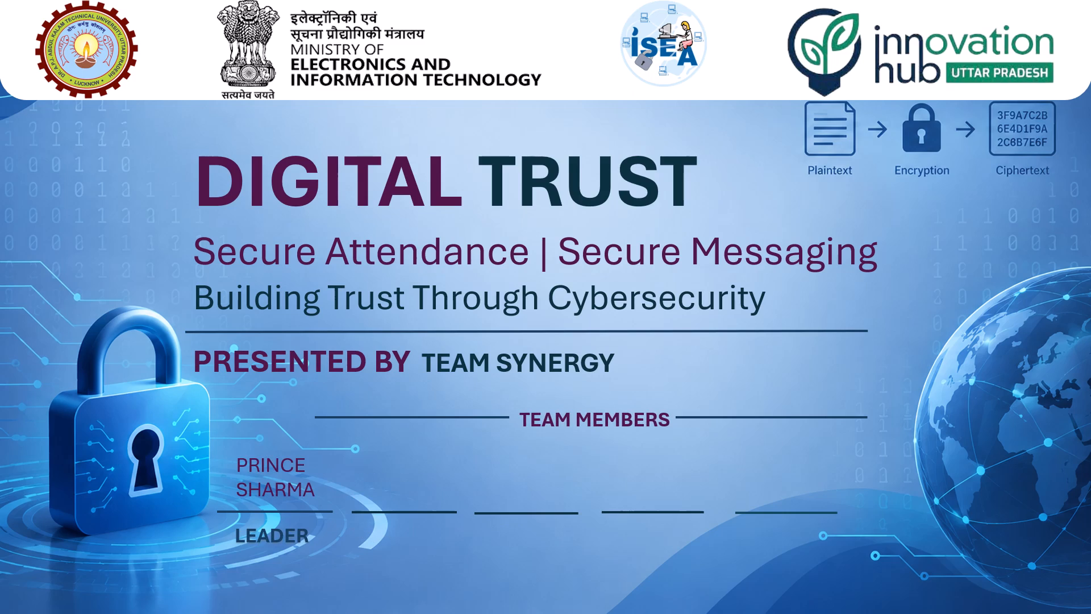
key("Right")
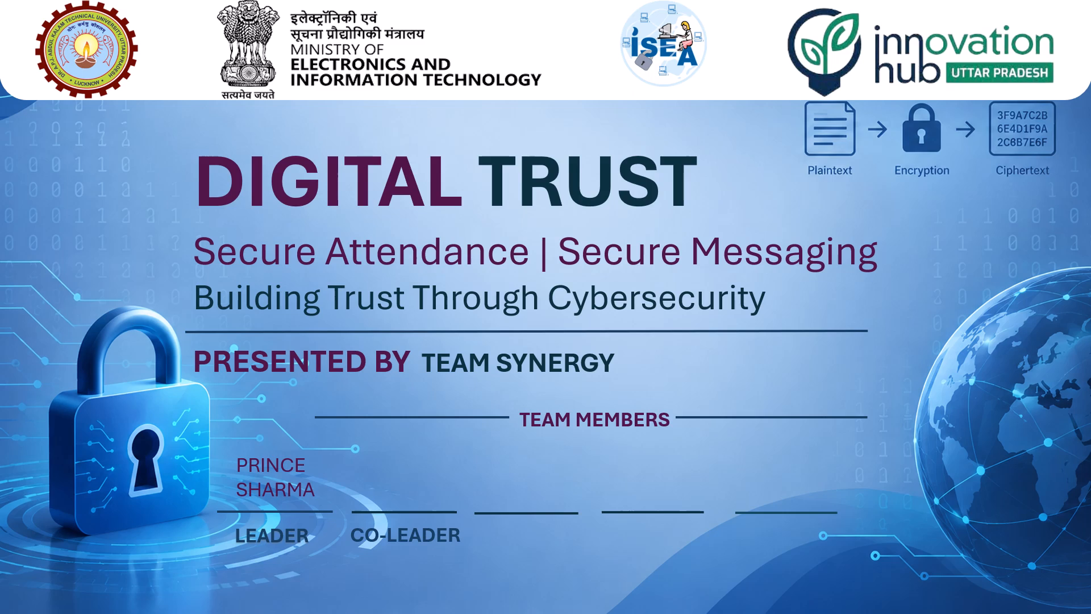
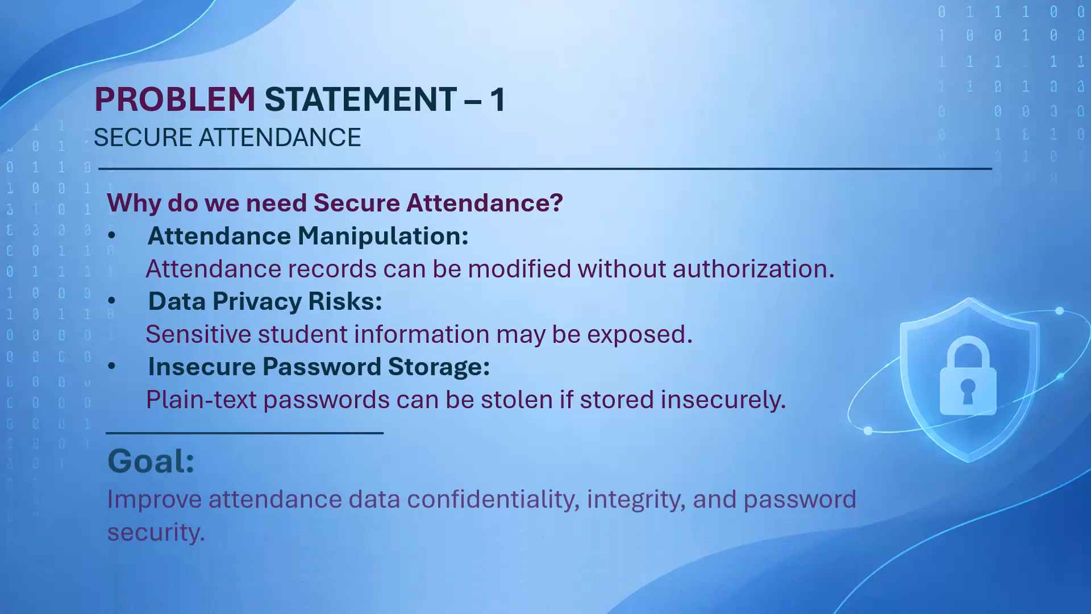
Play the slide show from PROBLEM STATEMENT – 1 into the SECURE MESSAGE slide's points, and step back through SECURE ATTENDANCE.
key("Right")
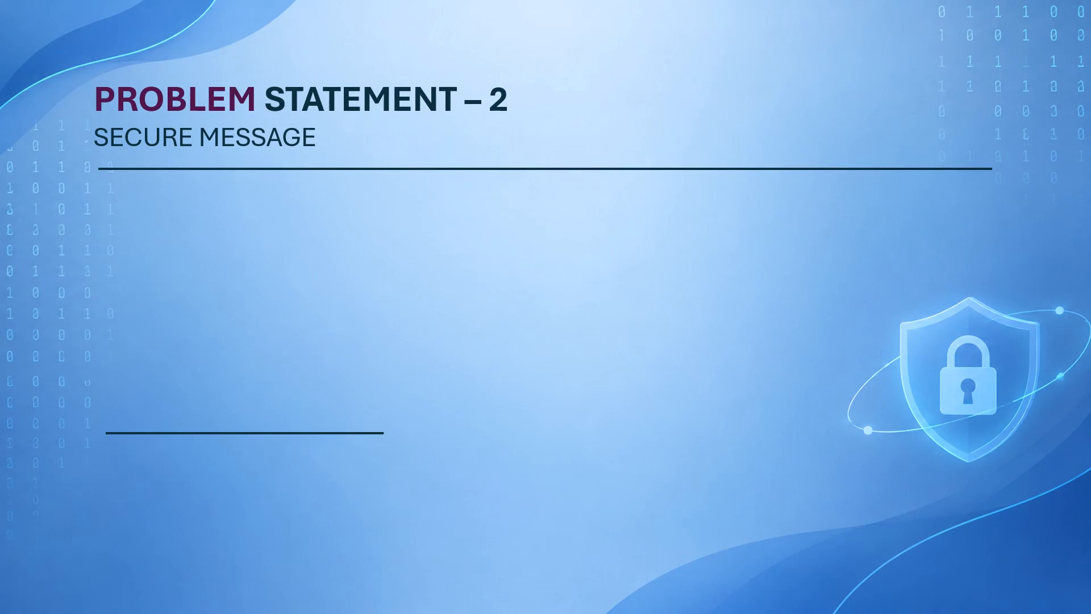
key("Down")
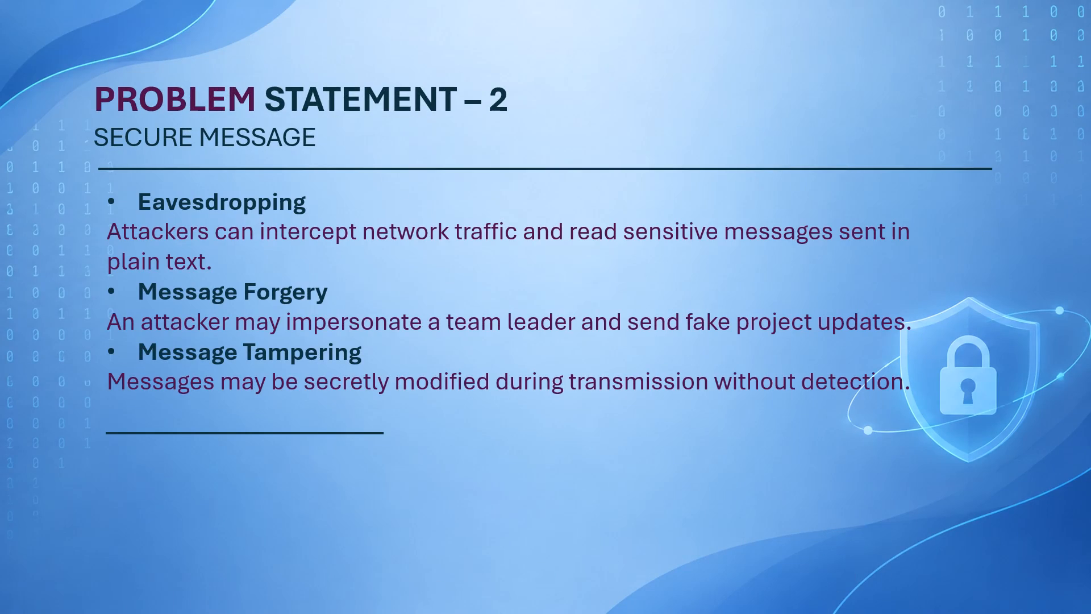
key("Left")
key("Left")
key("Left")
key("Up")
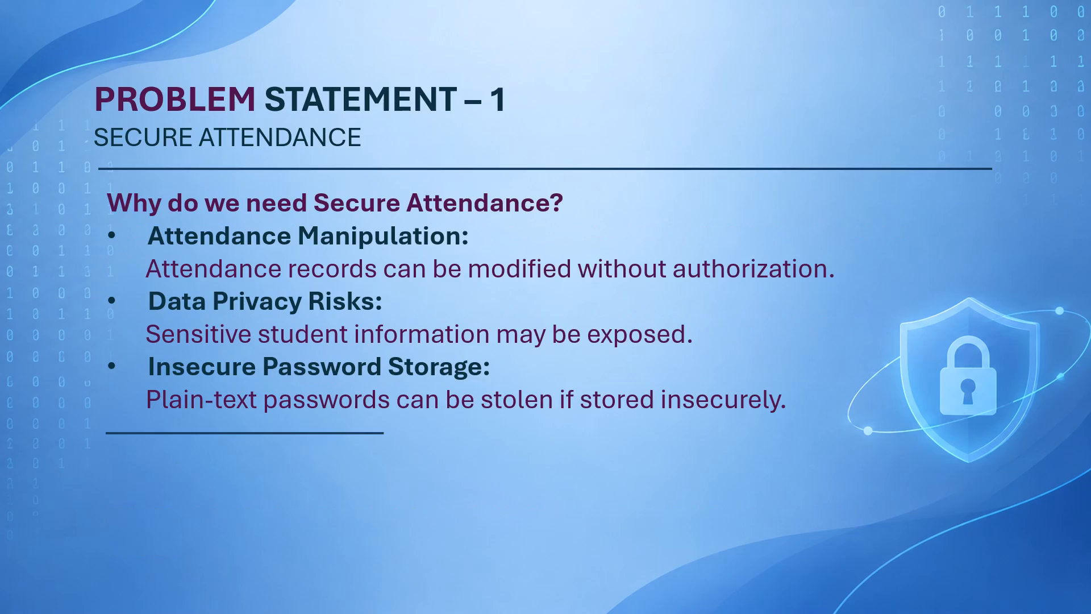
key("Up")
key("Up")
key("Up")
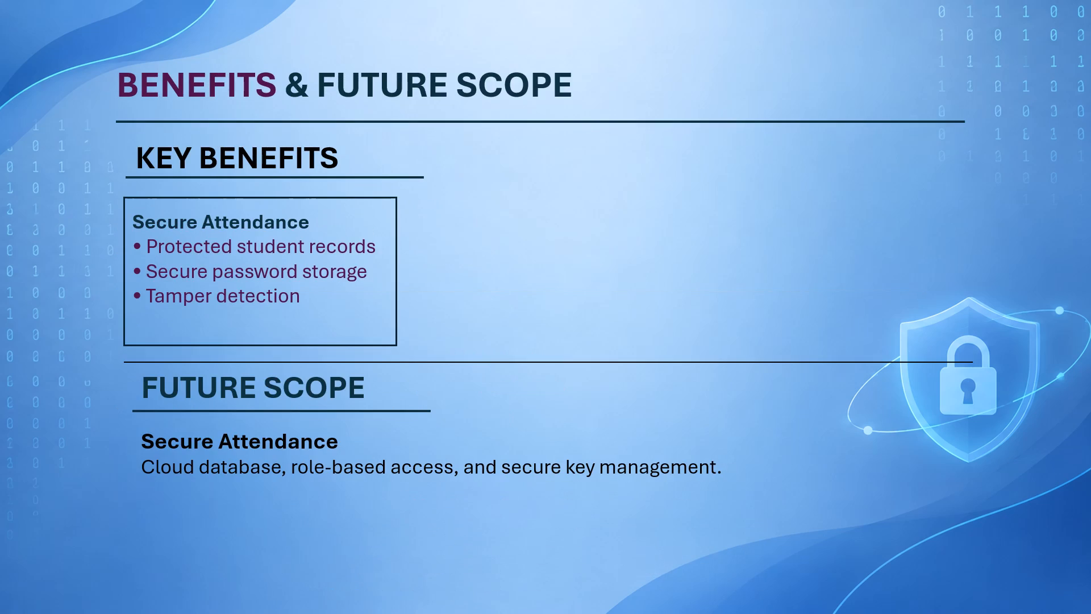
Play the BENEFITS & FUTURE SCOPE slide's Secure Message animations through to the end of the show, and step back past the Thank You slide.
key("Right")
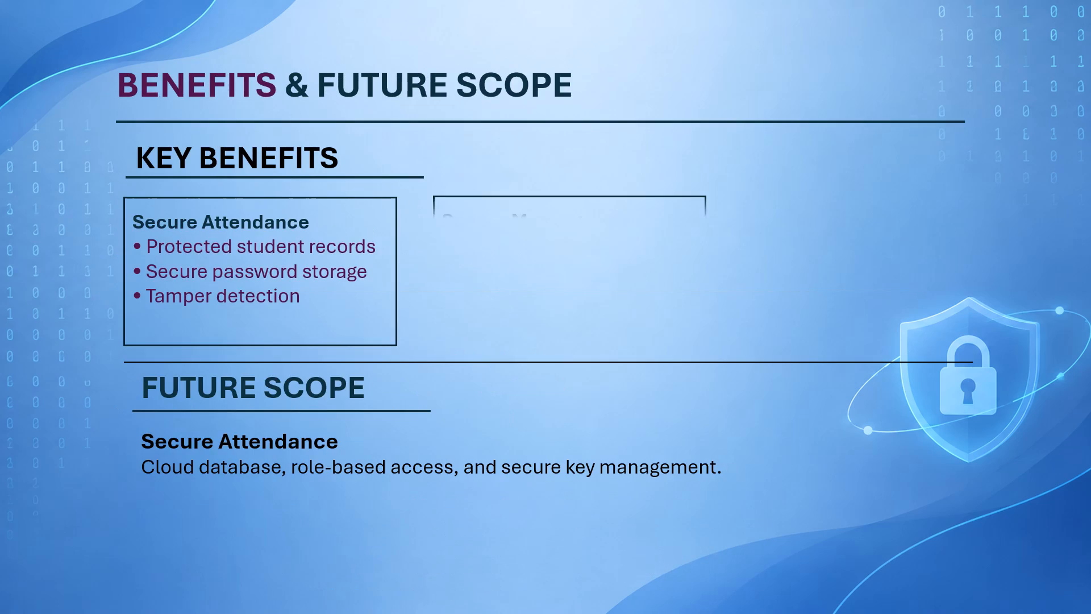
key("Right")
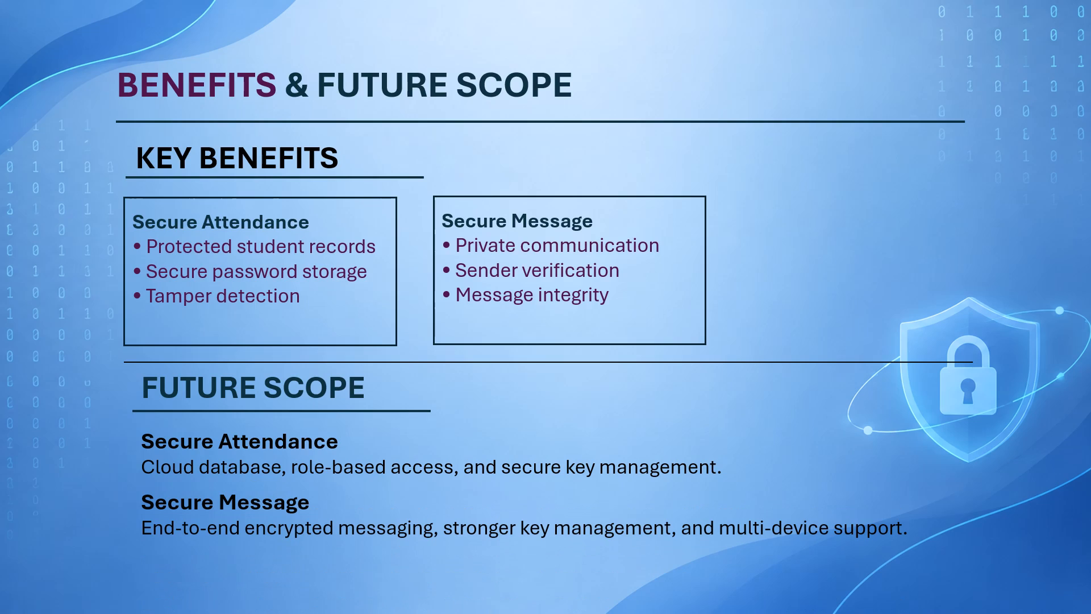
key("Down")
key("Down")
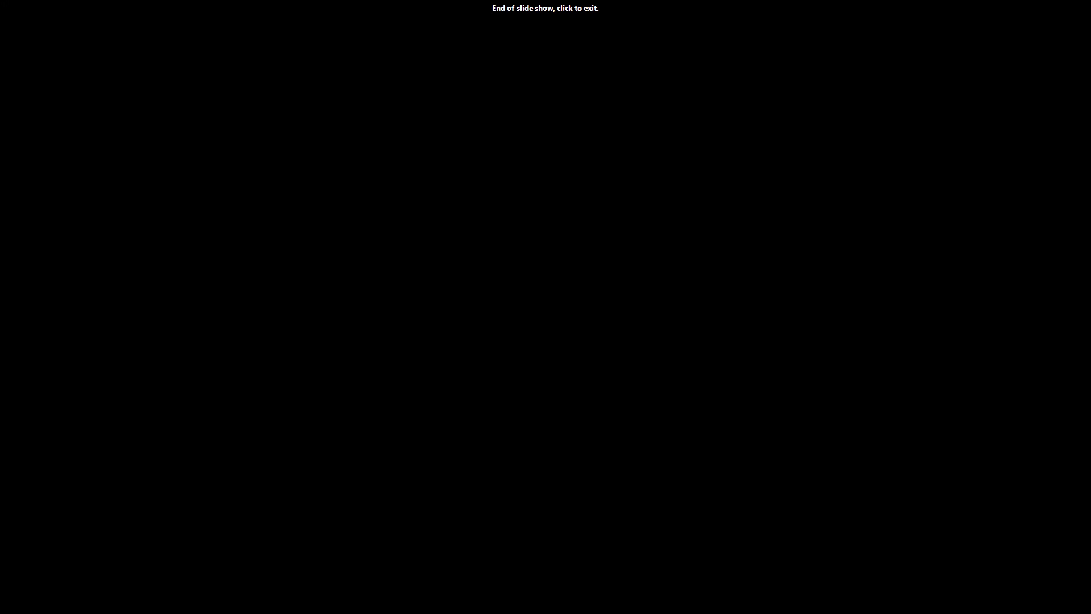
key("Up")
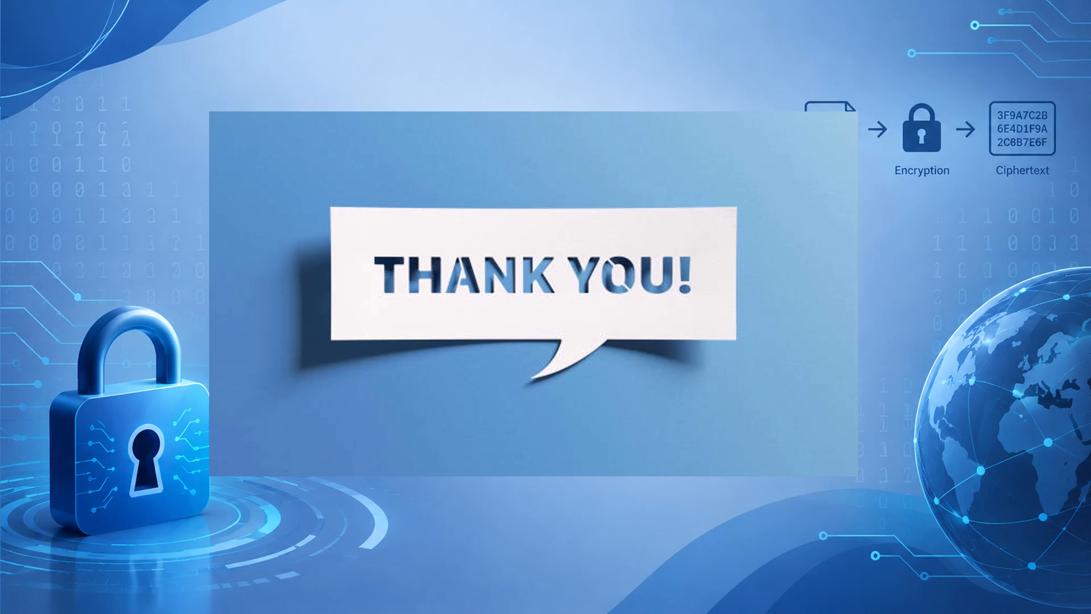
key("Up")
Switch to Visual Studio Code and open the SecureAttendance folder from the Desktop.
key("super+d")
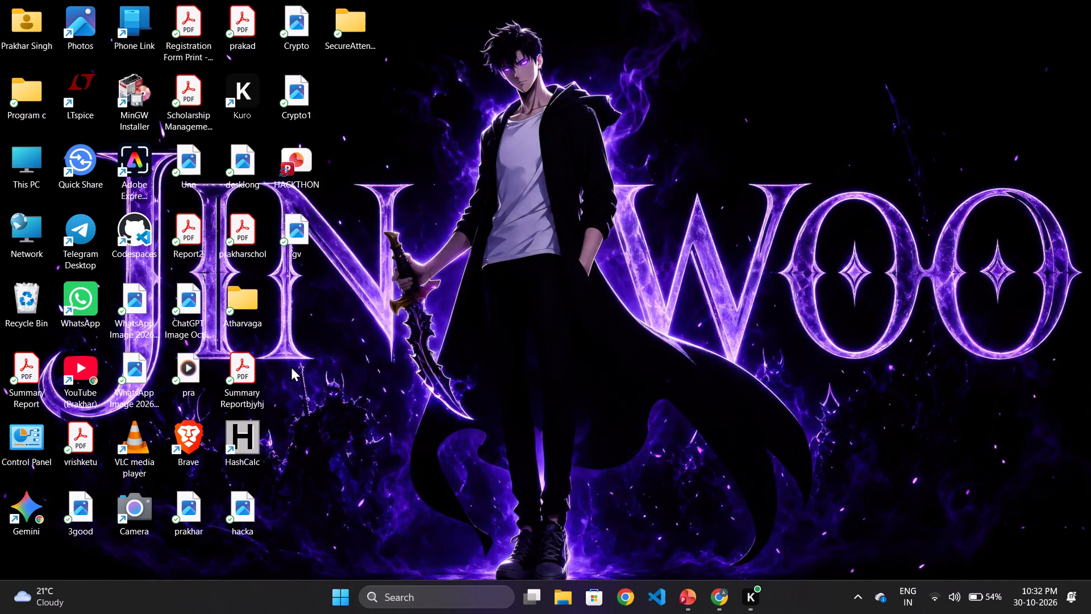
left_click(353, 26)
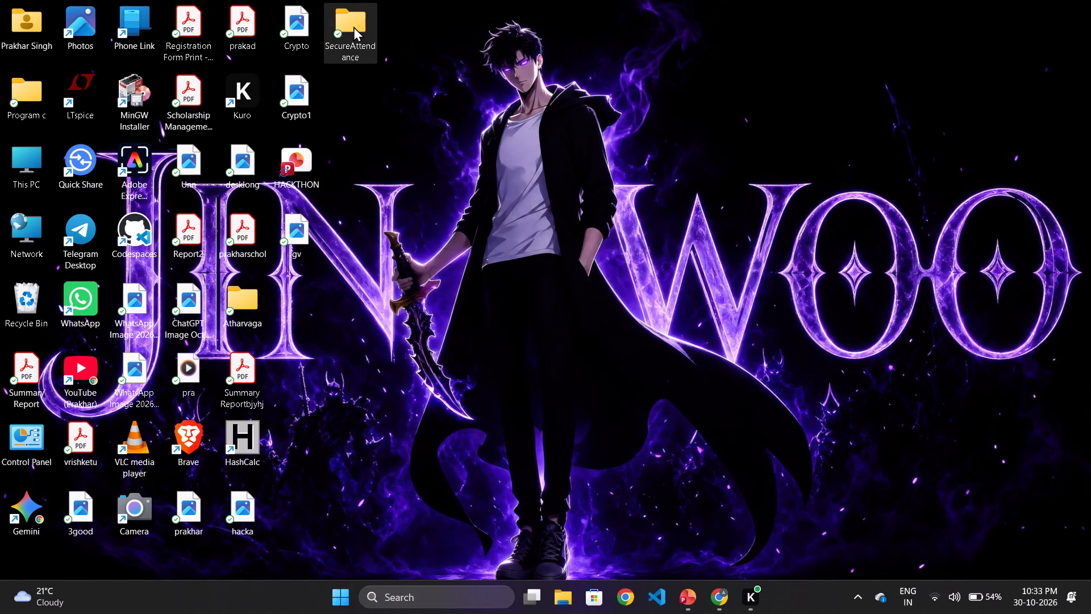
double_click(648, 596)
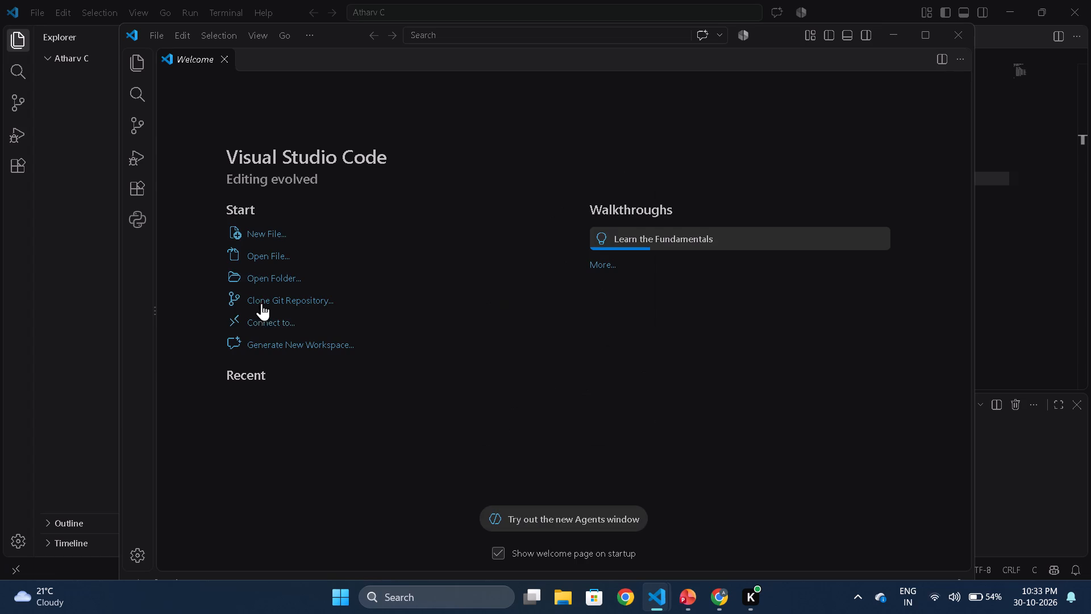
left_click(266, 276)
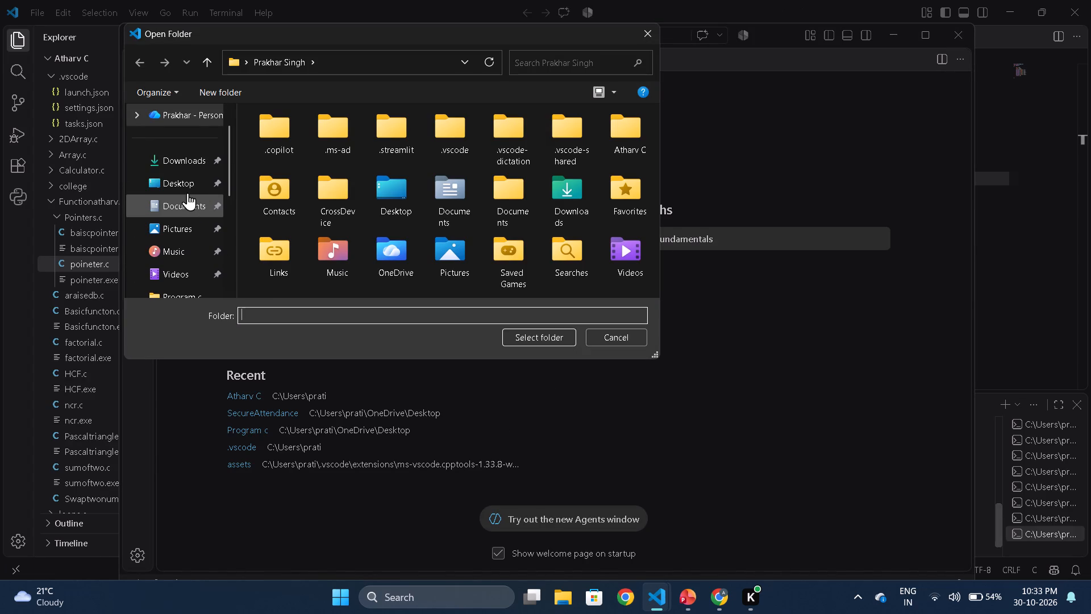
left_click(188, 191)
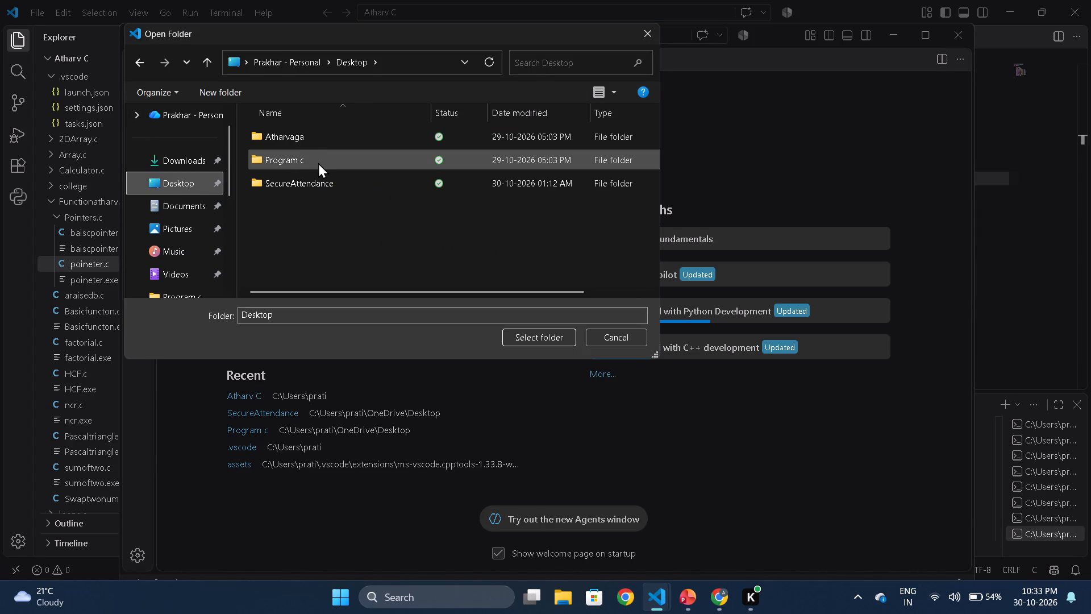
double_click(328, 179)
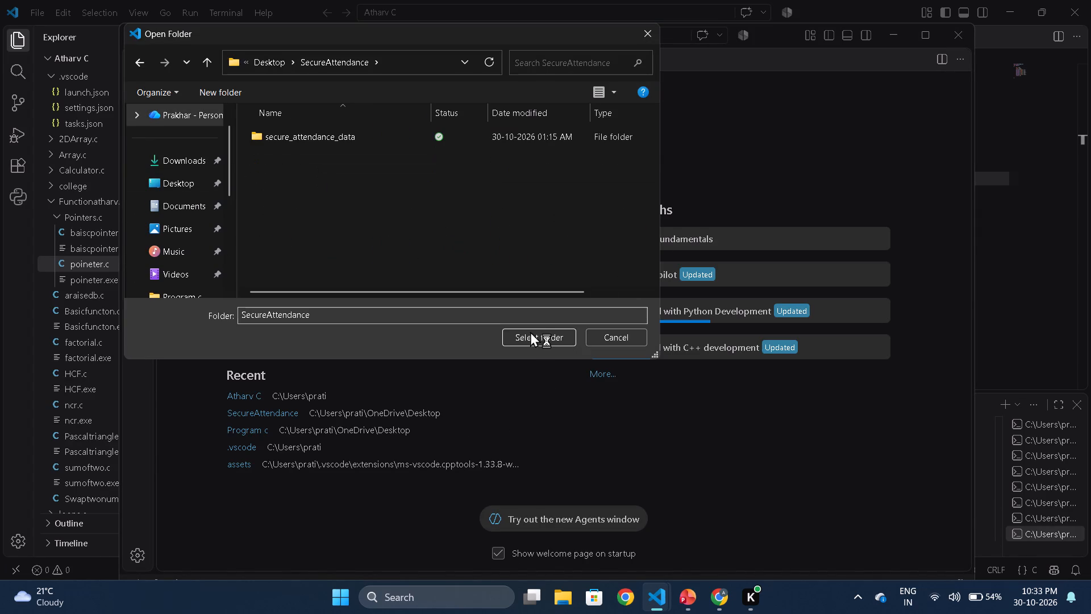
left_click(534, 336)
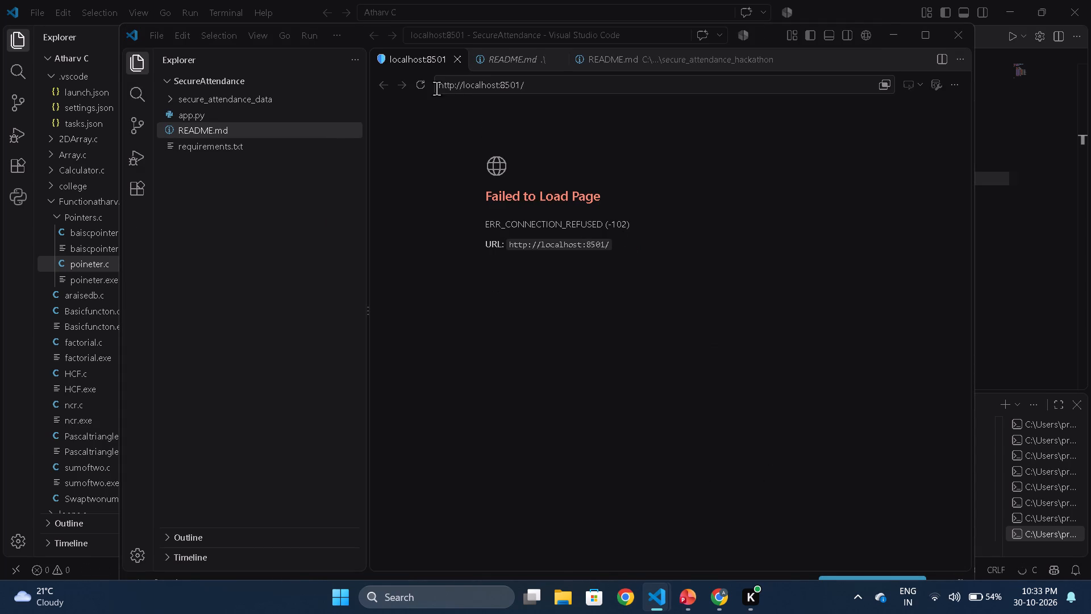
Reload the localhost:8501 page, and close it along with both README.md files.
left_click(427, 85)
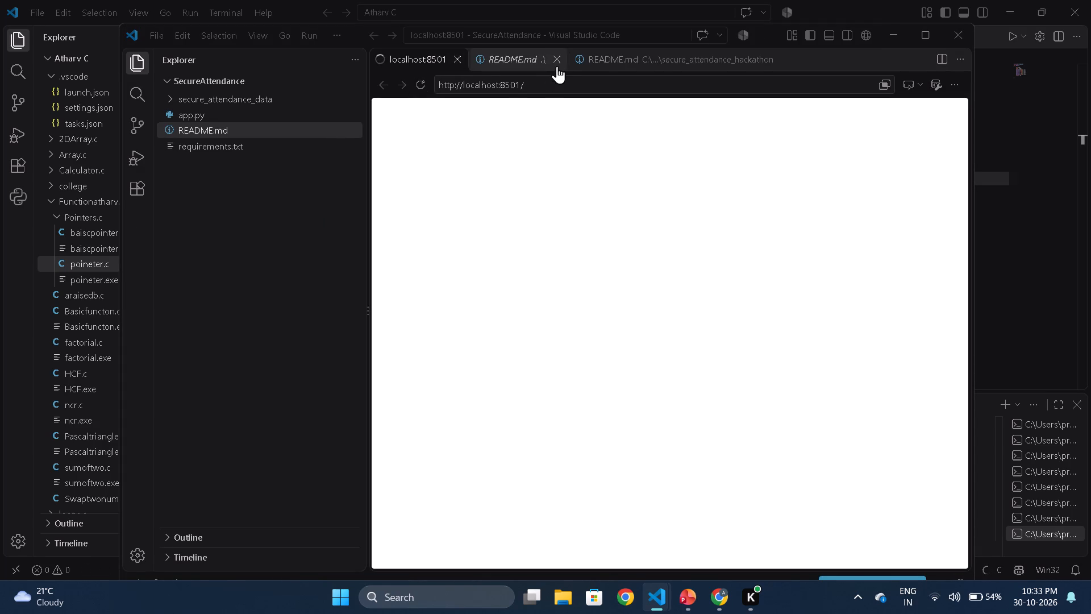
left_click(559, 57)
left_click(551, 57)
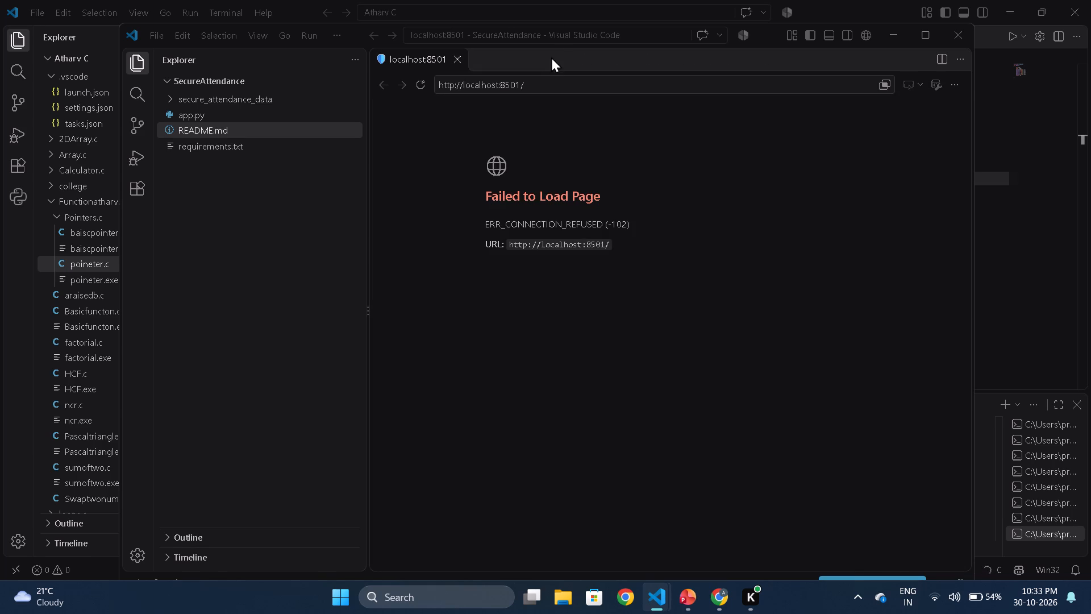
left_click(461, 52)
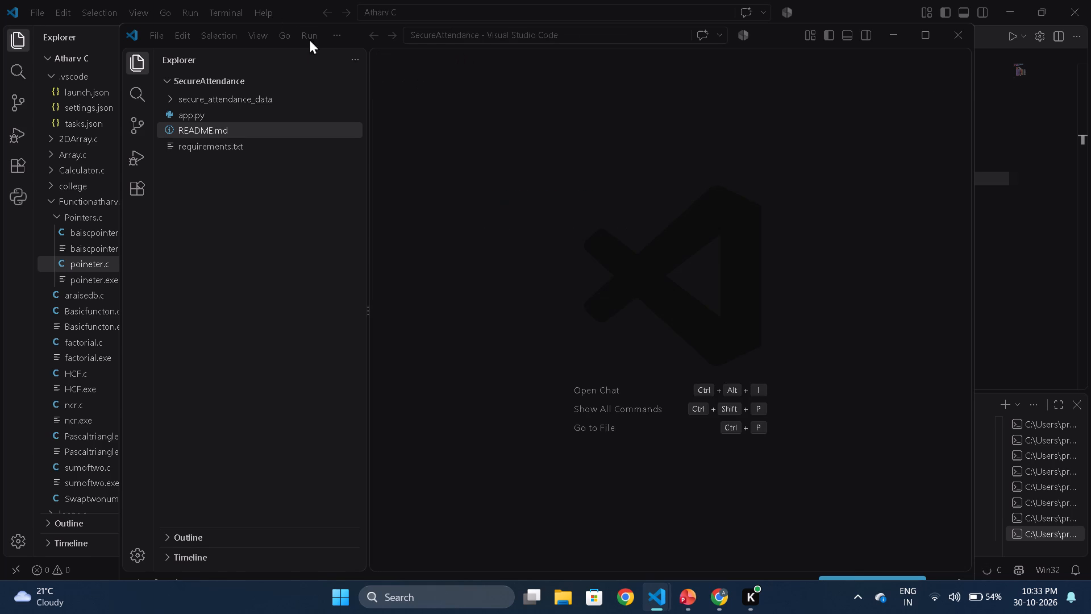
Open a new terminal in the SecureAttendance project.
left_click(345, 38)
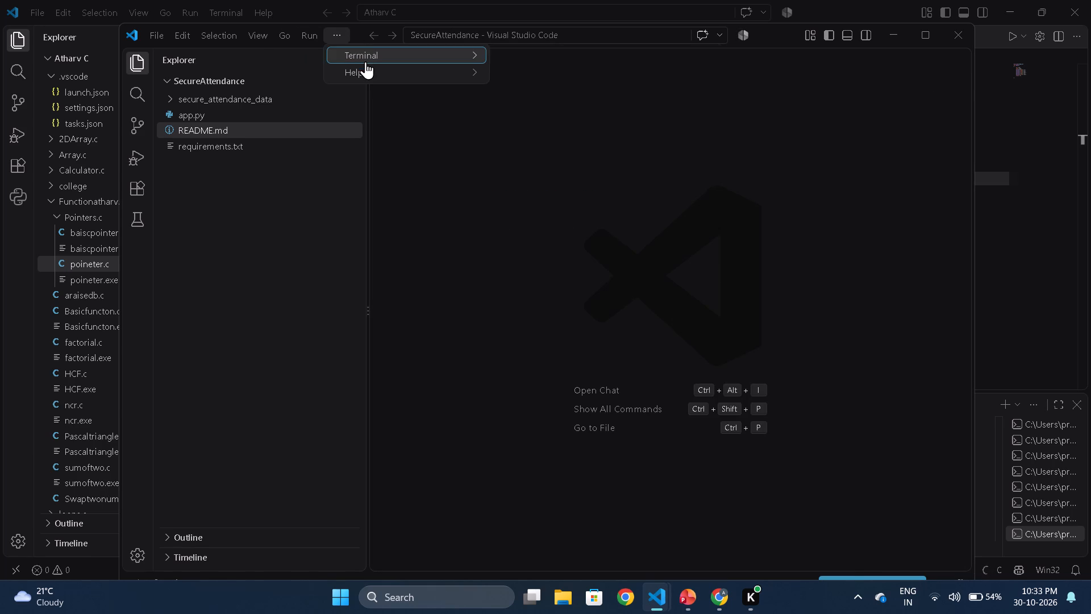
left_click(365, 61)
left_click(514, 59)
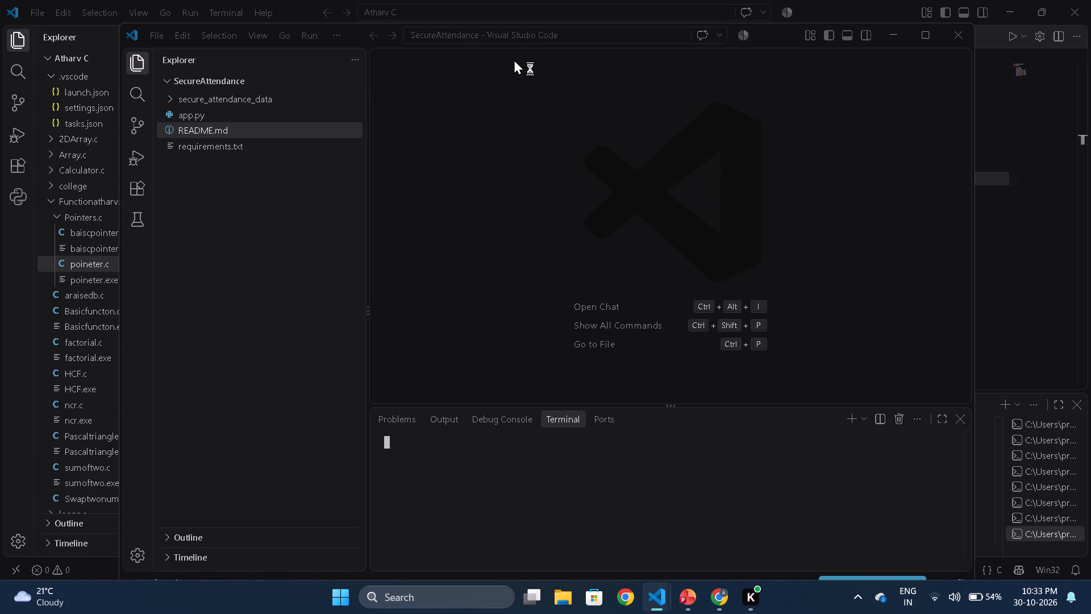
key("alt+Tab")
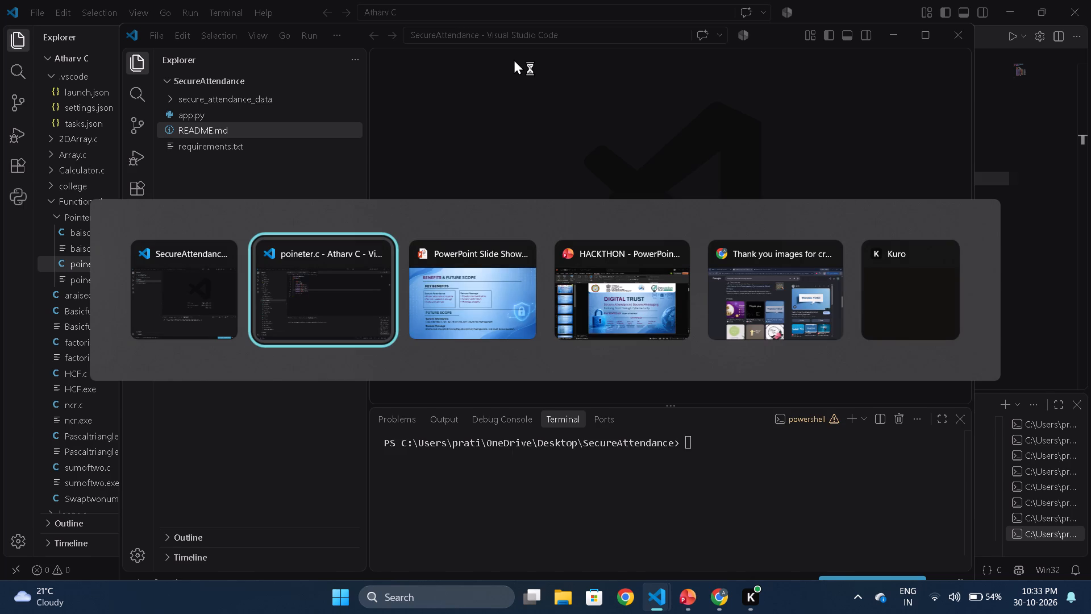